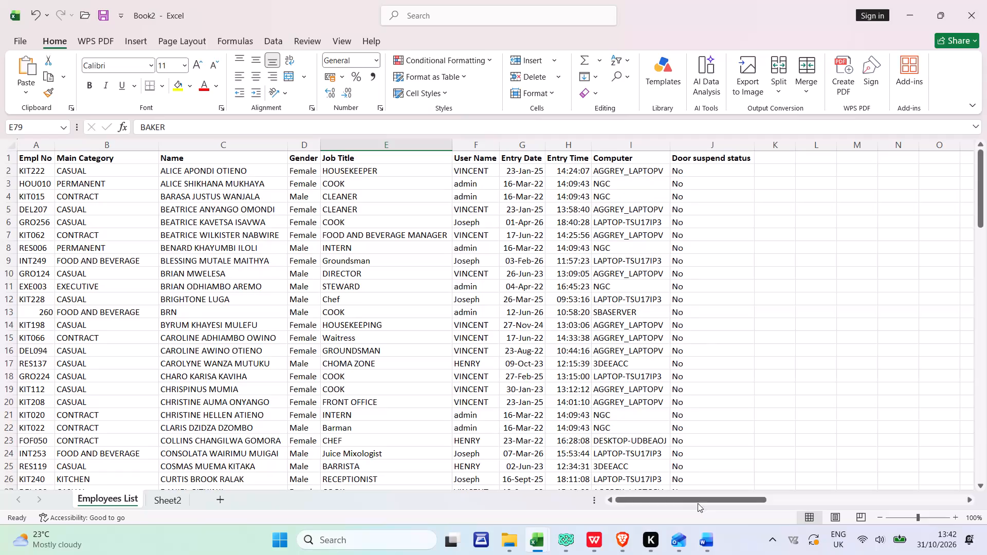
# Delete the entire "Door suspend status" column from the Employees List sheet.
pyautogui.click(686, 497)
pyautogui.click(729, 140)
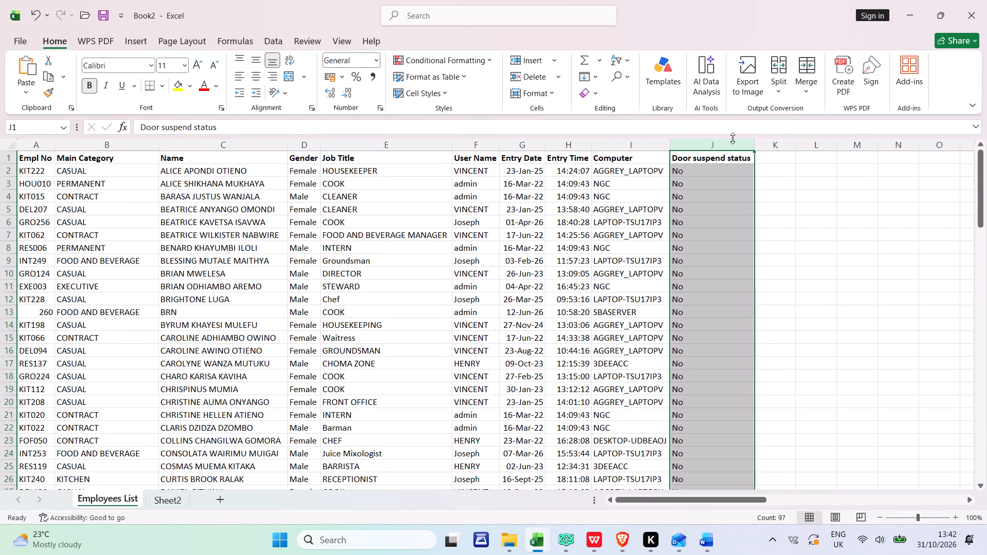
pyautogui.click(531, 79)
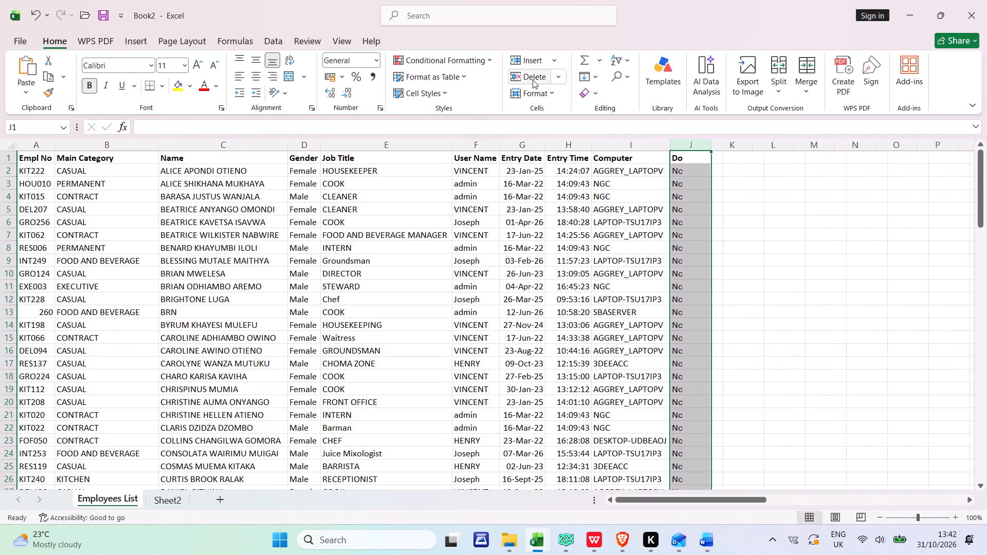
pyautogui.click(793, 340)
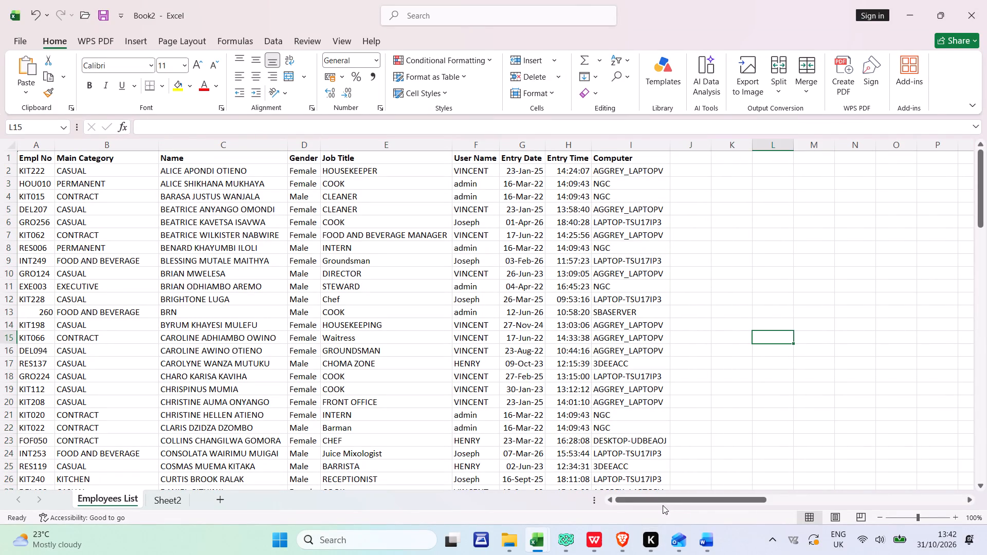
# Select the entire "Computer" column in the Employees List sheet.
pyautogui.click(629, 146)
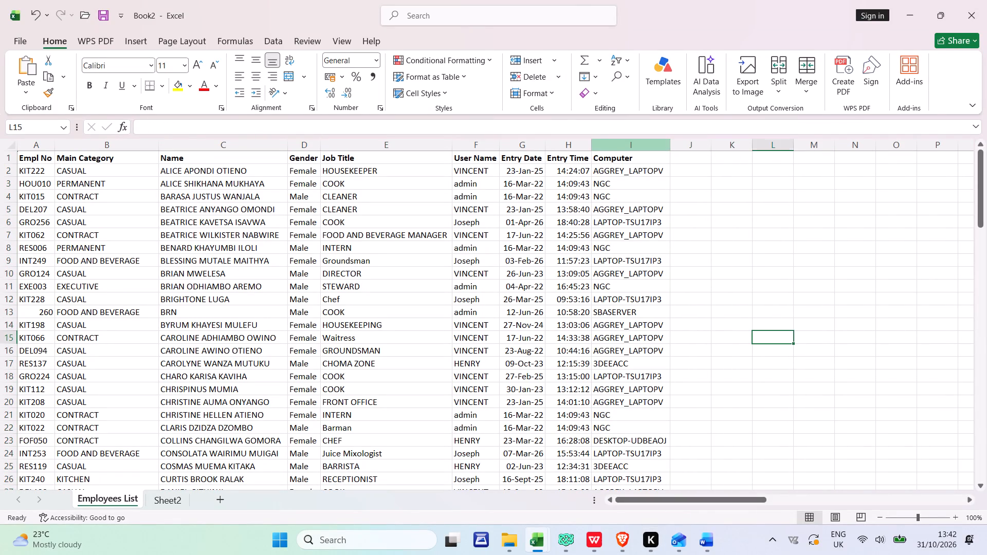
# Delete the selected "Computer" column from the Employees List sheet.
pyautogui.click(538, 76)
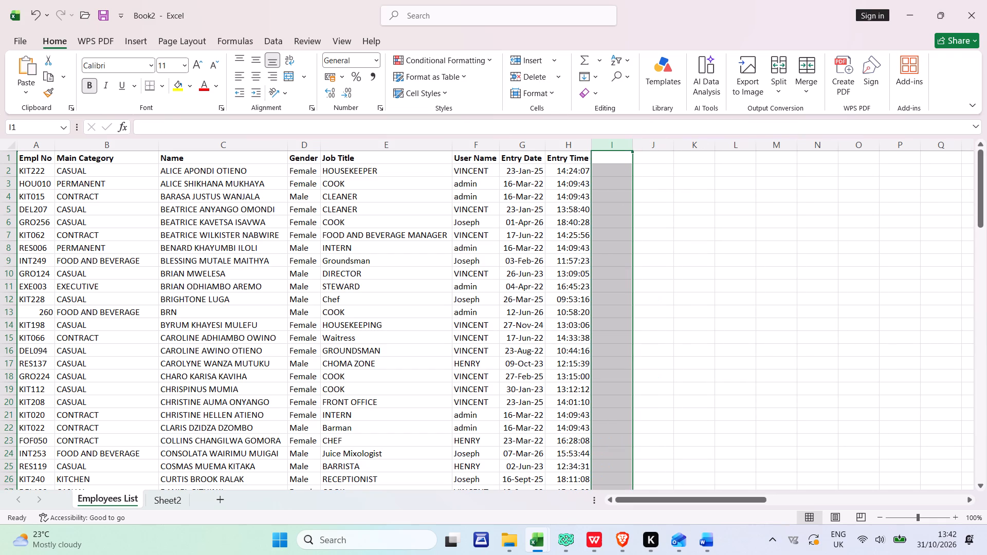
pyautogui.click(758, 312)
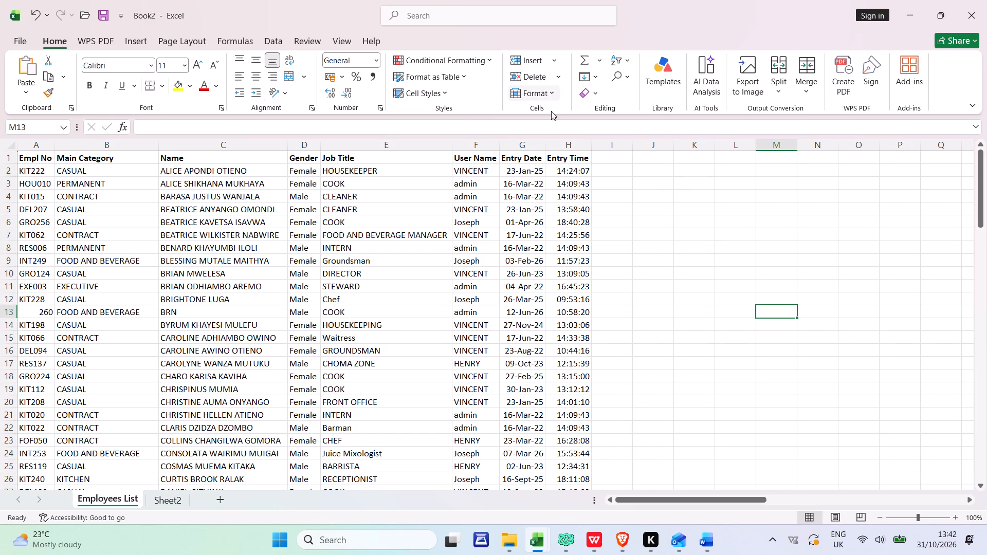
# Delete the entire "Entry Time" column from the Employees List sheet.
pyautogui.click(578, 148)
pyautogui.click(528, 81)
pyautogui.click(661, 246)
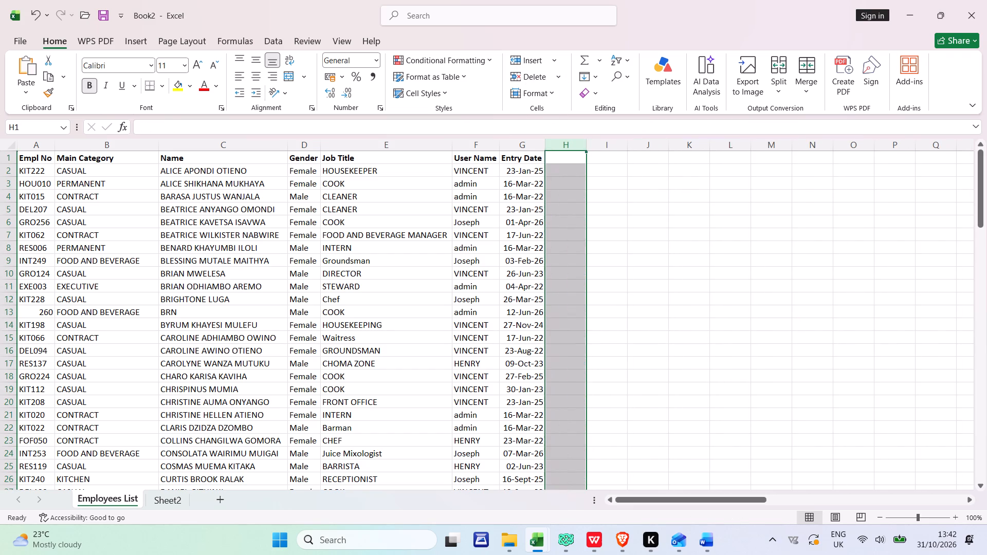
# Delete the entire "Entry Date" column from the Employees List sheet.
pyautogui.click(522, 145)
pyautogui.click(528, 78)
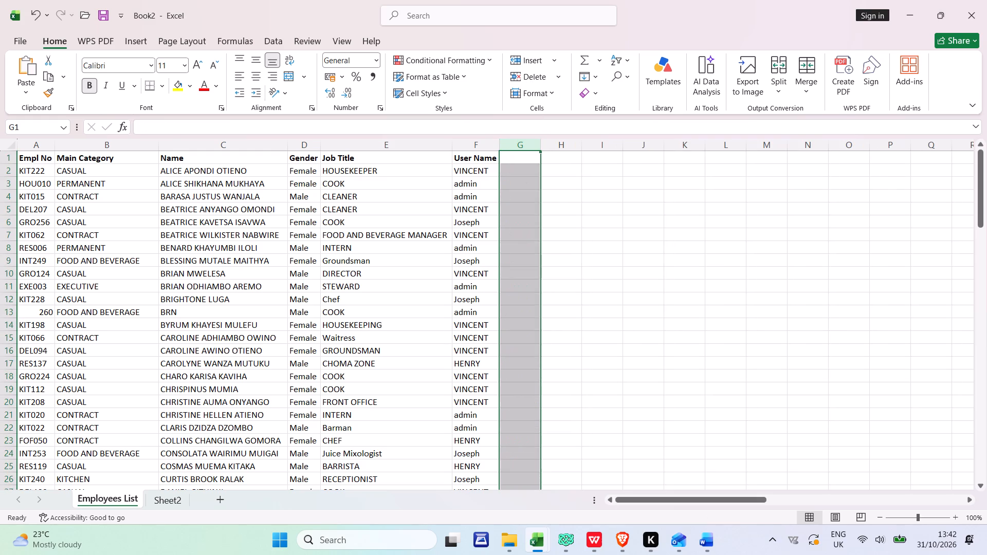
pyautogui.click(629, 301)
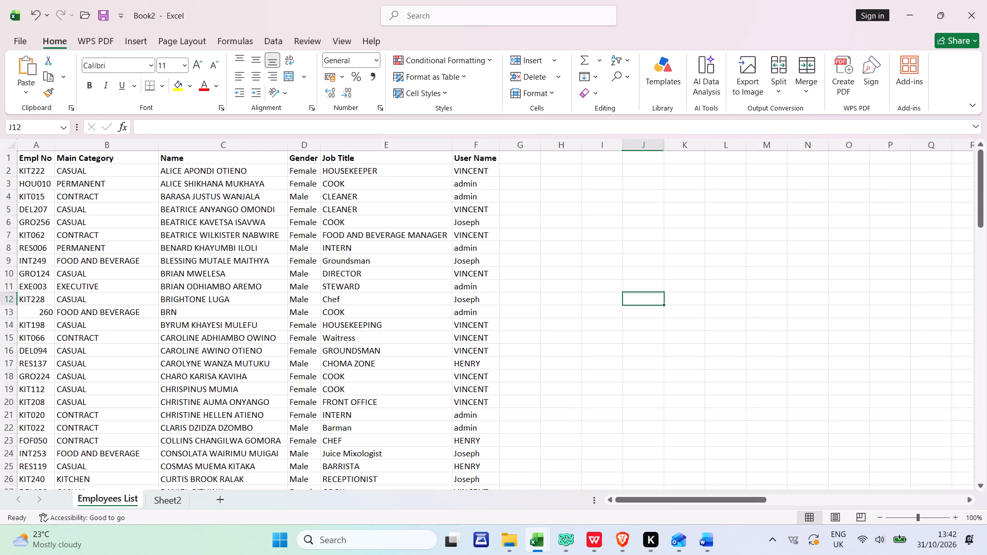
# Delete the entire "User Name" column from the Employees List sheet.
pyautogui.click(473, 140)
pyautogui.click(531, 81)
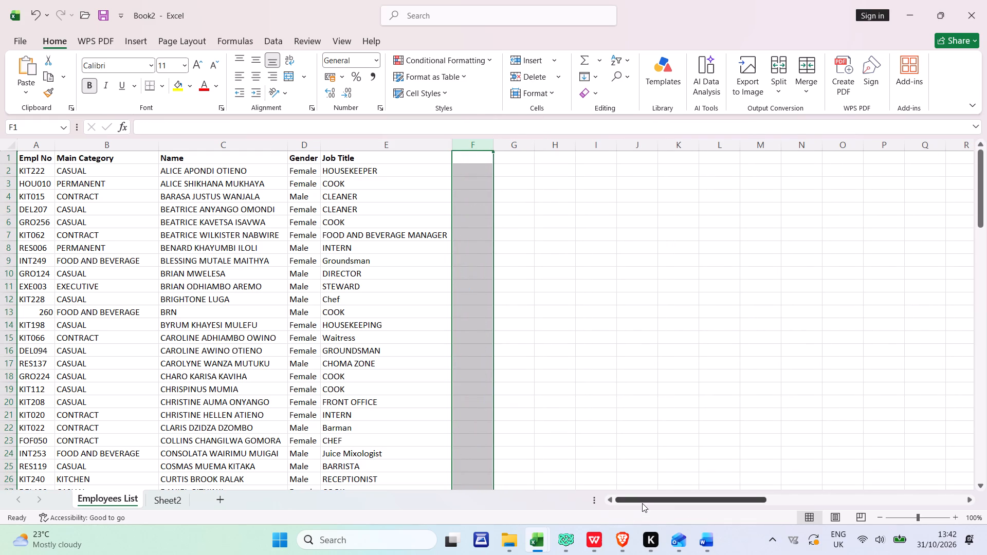
# Minimise the Book2 workbook window.
pyautogui.click(918, 18)
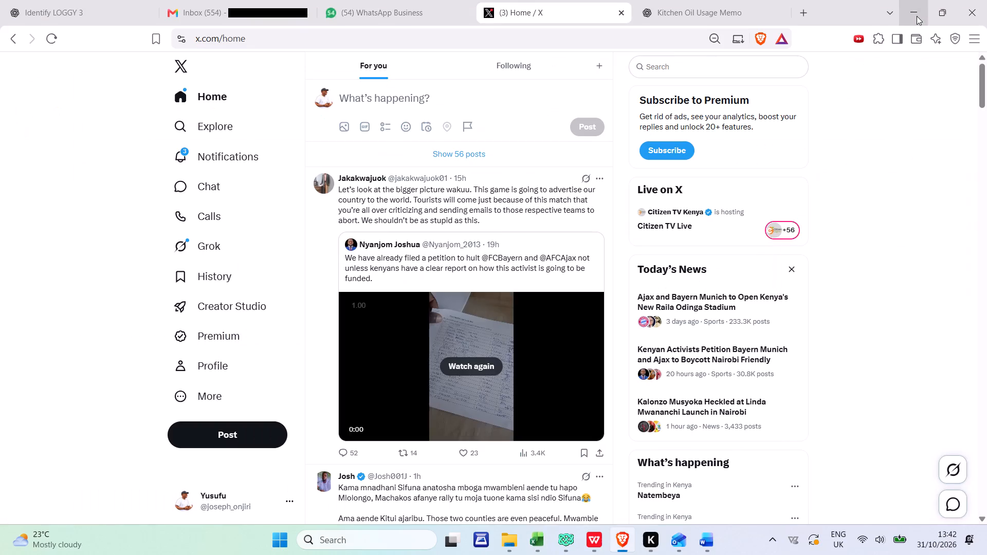
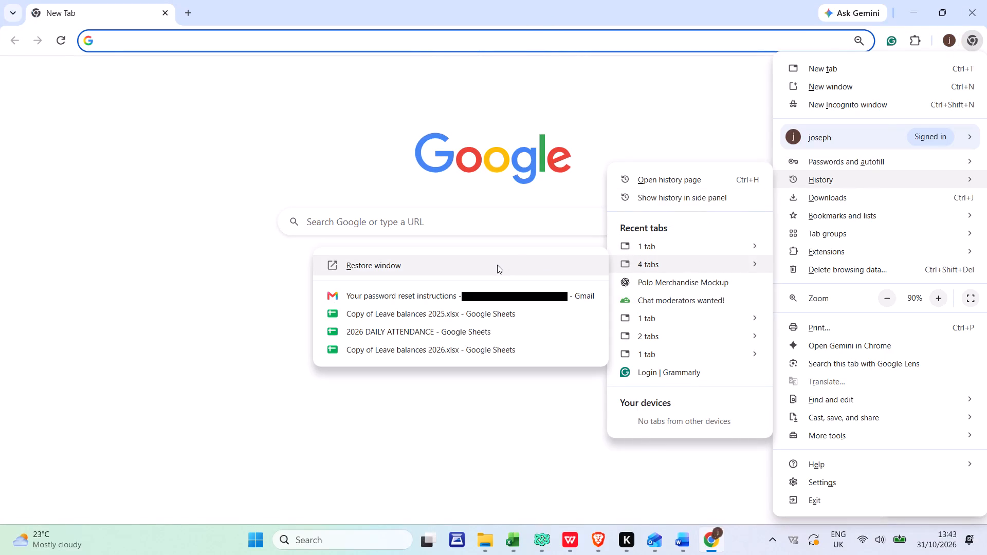
# Restore the recently closed four-tab window in Chrome and show the Copy of Leave balances 2026 spreadsheet.
pyautogui.click(496, 263)
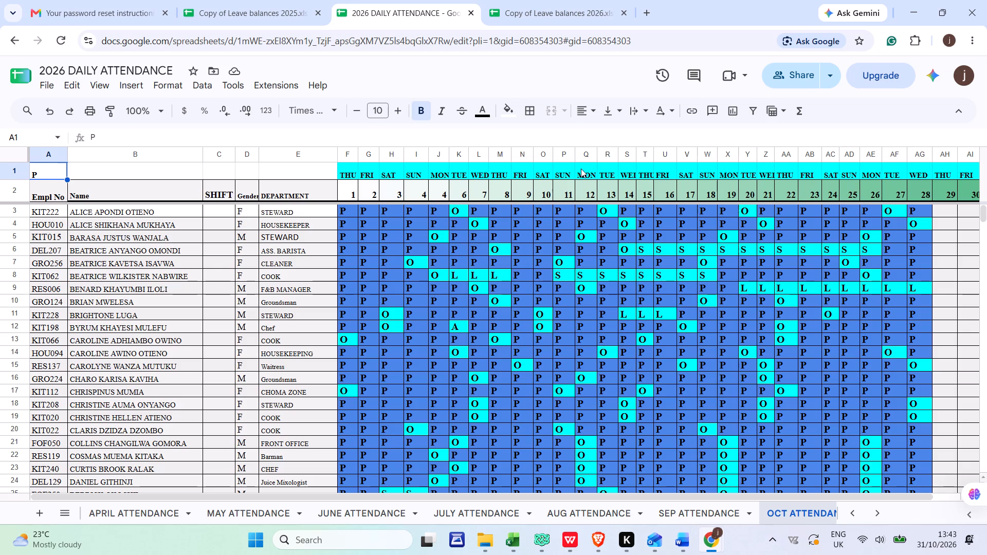
pyautogui.click(536, 17)
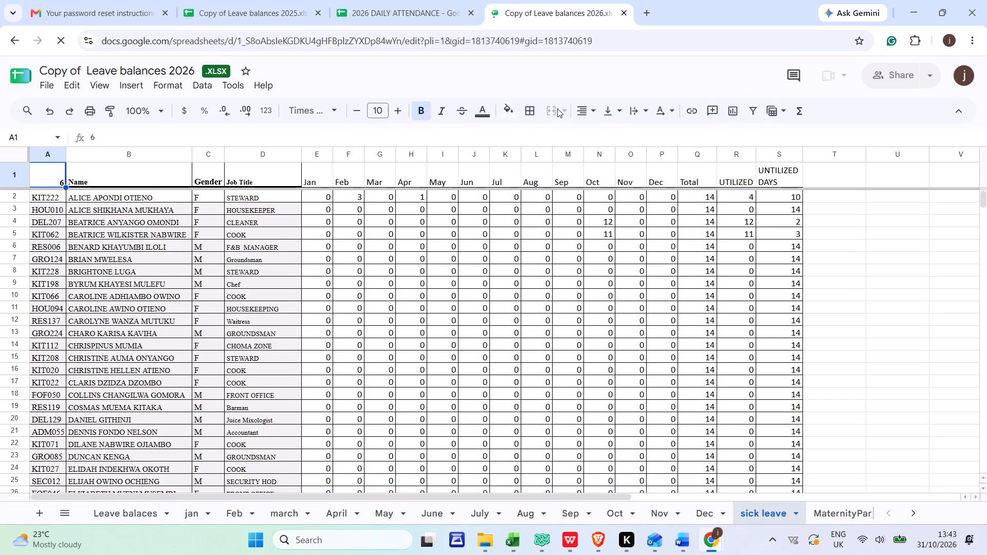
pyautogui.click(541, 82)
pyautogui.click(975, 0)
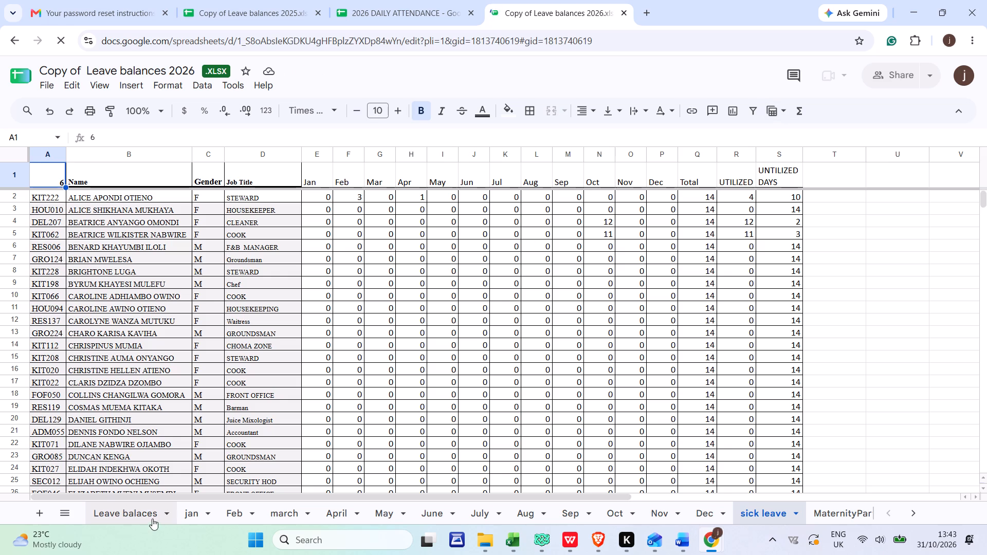
# Open the Leave balaces sheet and look through the employees' leave records down to the last row.
pyautogui.click(135, 506)
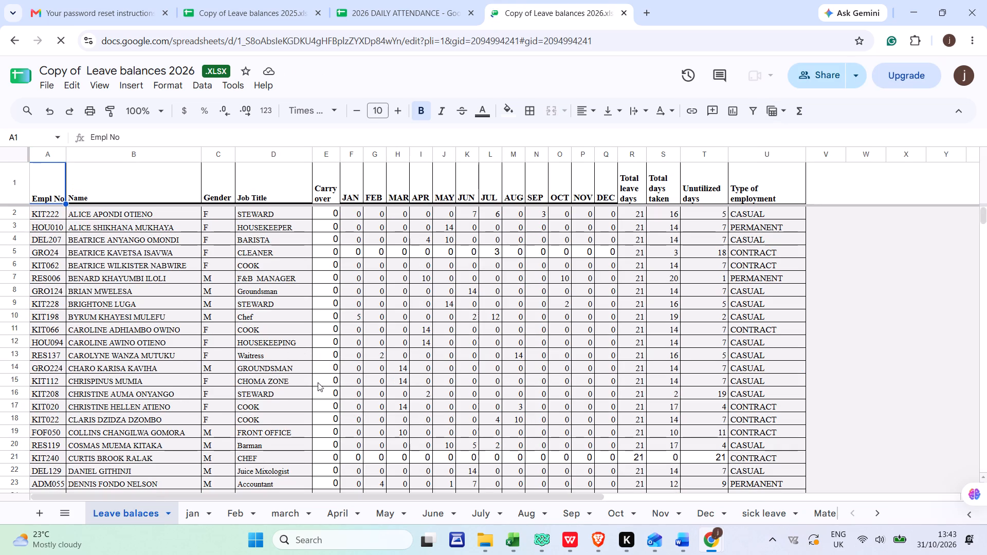
pyautogui.scroll(-6, 620, 345)
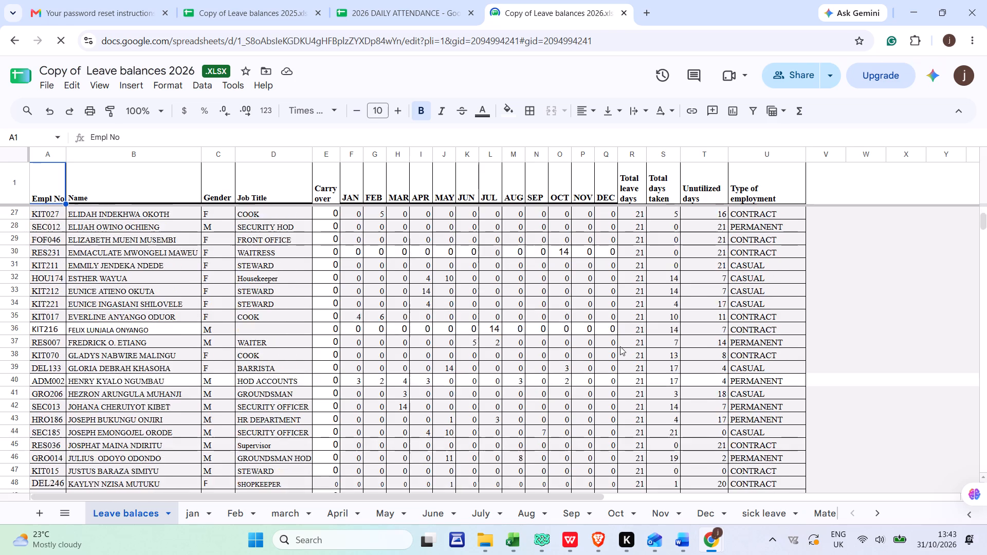
pyautogui.scroll(-5, 620, 347)
pyautogui.scroll(6, 620, 347)
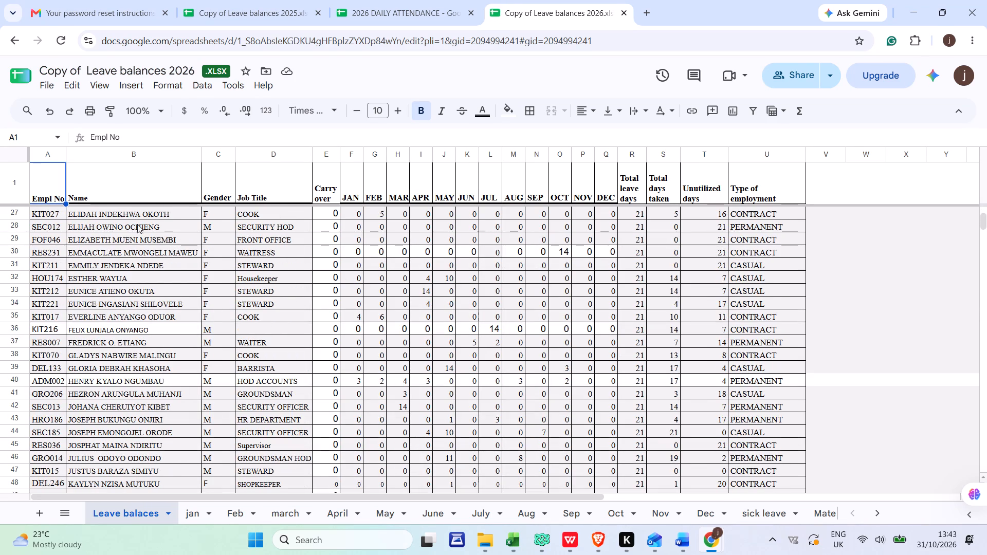
pyautogui.click(59, 153)
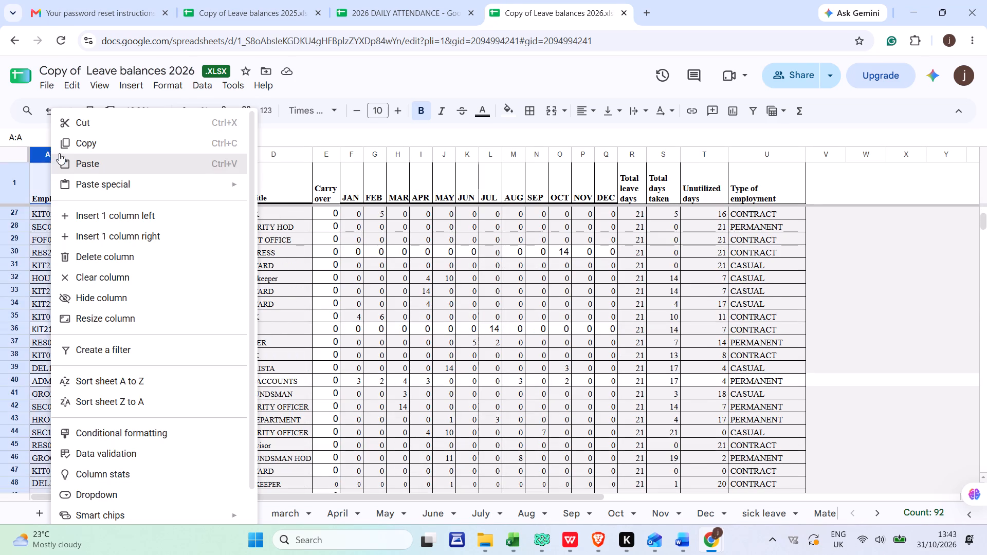
pyautogui.click(868, 276)
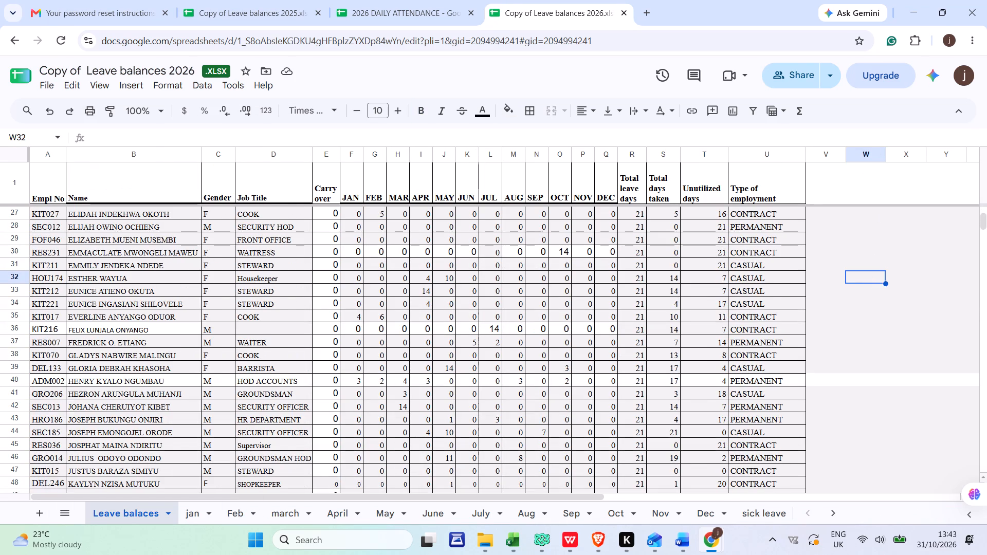
pyautogui.scroll(-10, 555, 329)
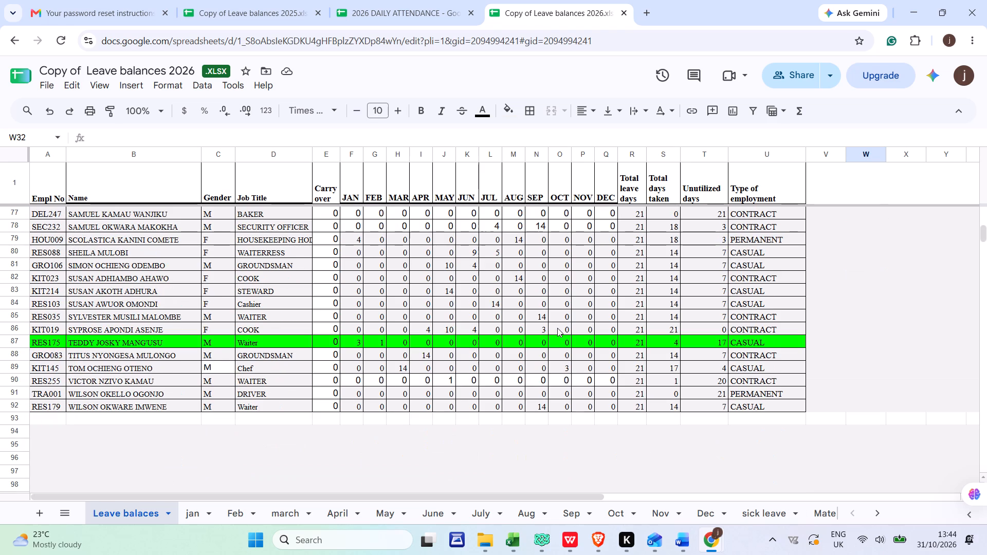
pyautogui.scroll(6, 557, 328)
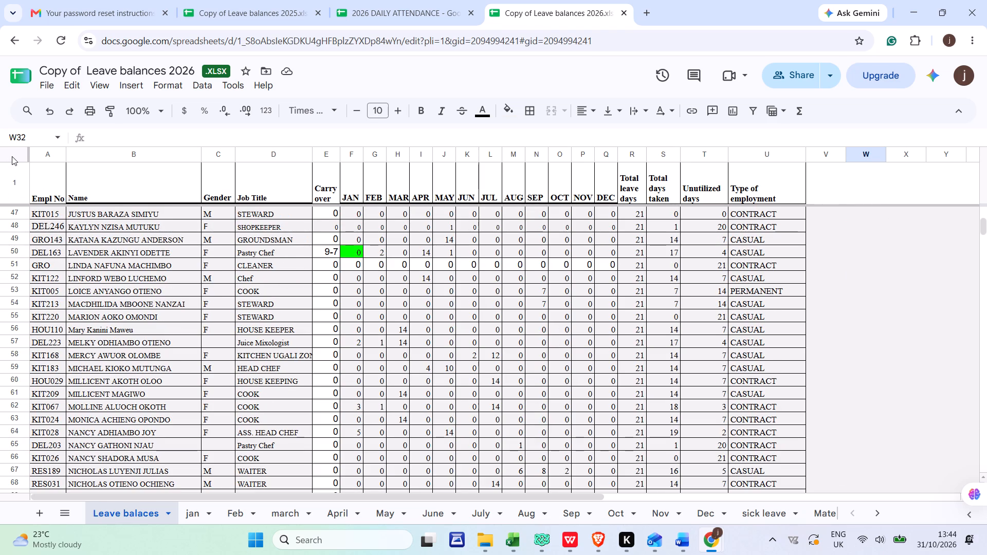
# Copy the entire Leave balaces sheet and paste it into a new blank Excel workbook.
pyautogui.click(13, 154)
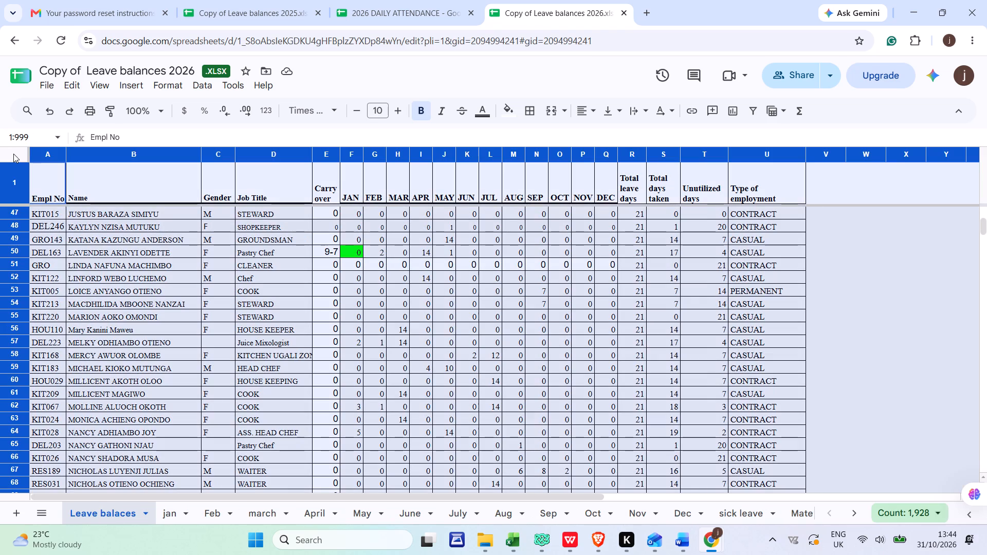
pyautogui.hotkey('ctrl', 'c')
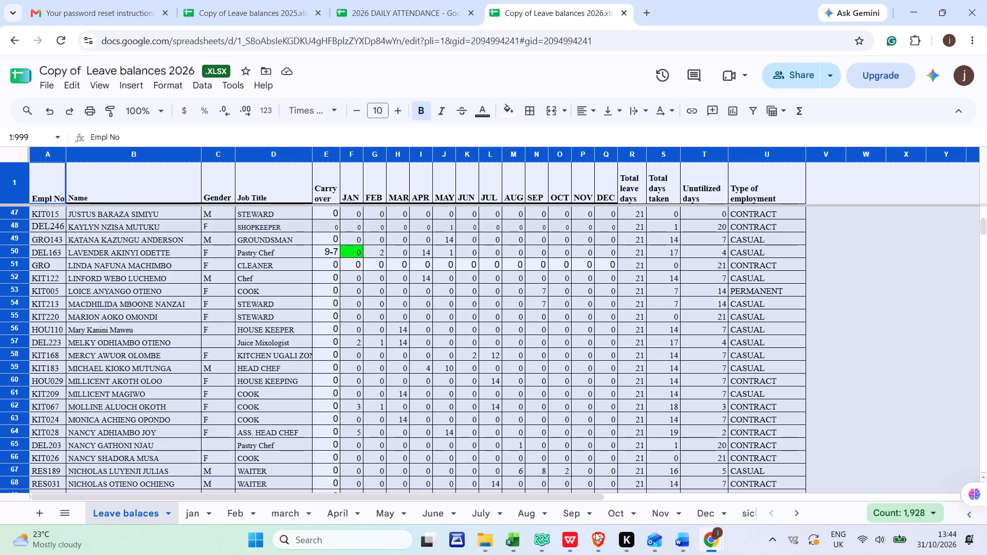
pyautogui.click(509, 543)
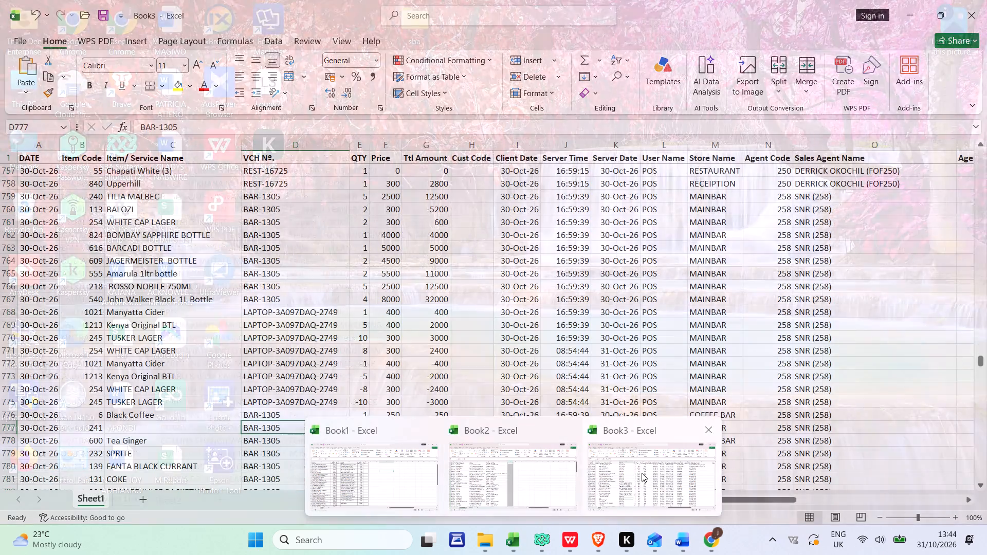
pyautogui.click(642, 473)
pyautogui.click(22, 38)
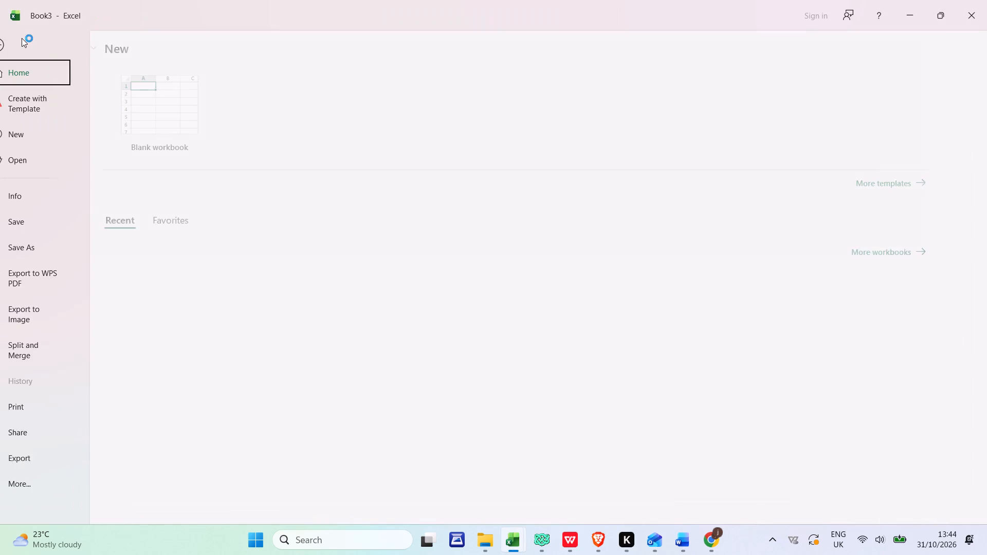
pyautogui.click(169, 127)
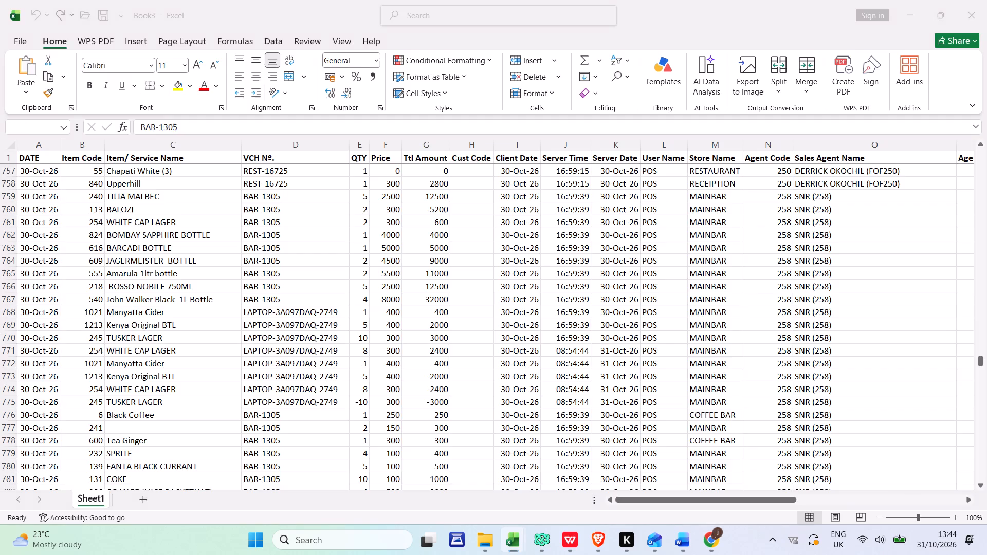
pyautogui.hotkey('ctrl', 'v')
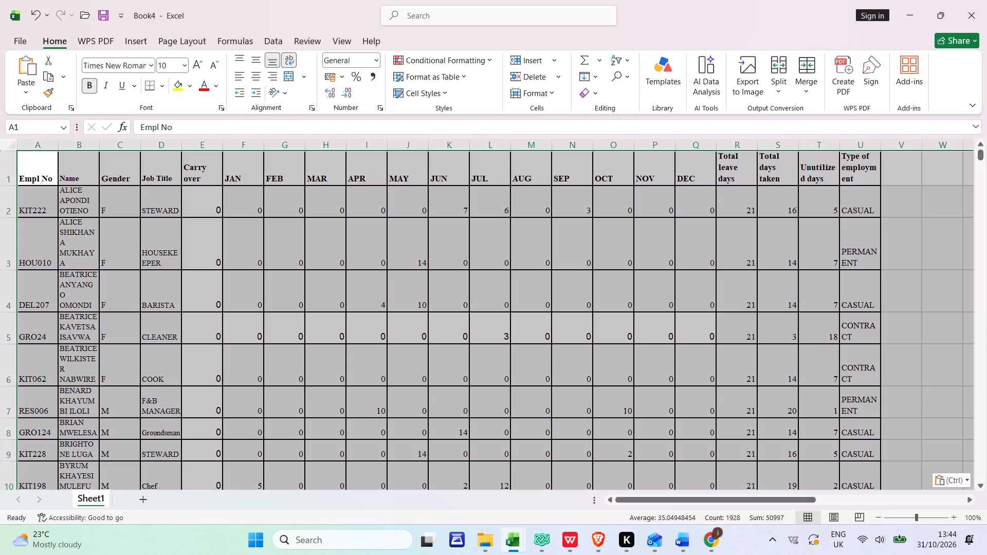
# Fit the Empl No column to its contents and widen the Name column so names wrap onto at most two lines.
pyautogui.moveTo(771, 500); pyautogui.dragTo(831, 501)
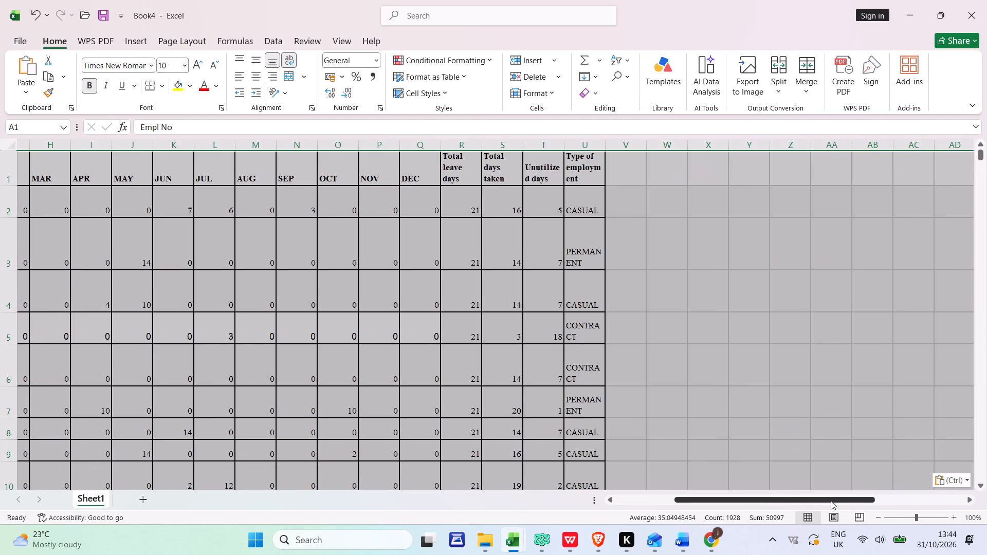
pyautogui.moveTo(831, 501); pyautogui.dragTo(732, 487)
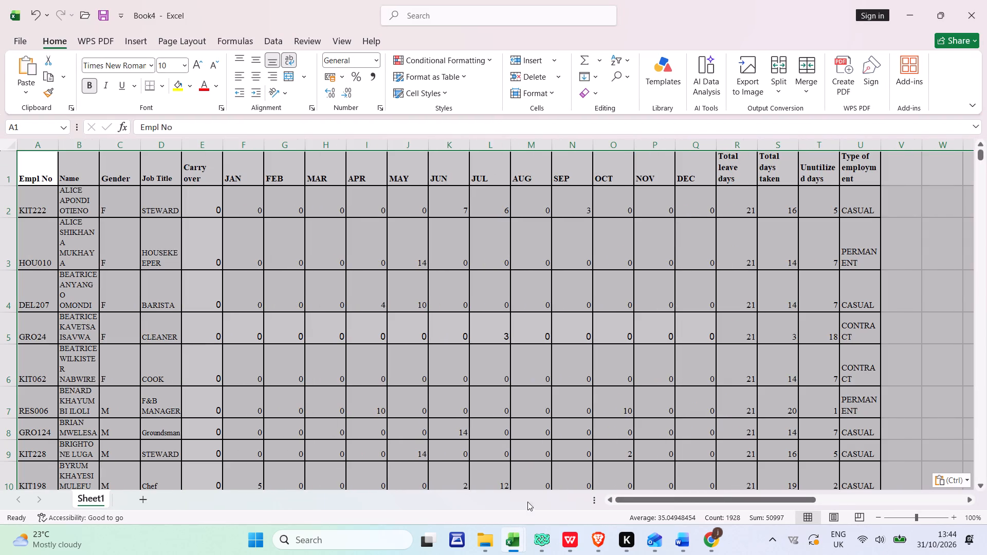
pyautogui.doubleClick(99, 144)
pyautogui.click(558, 292)
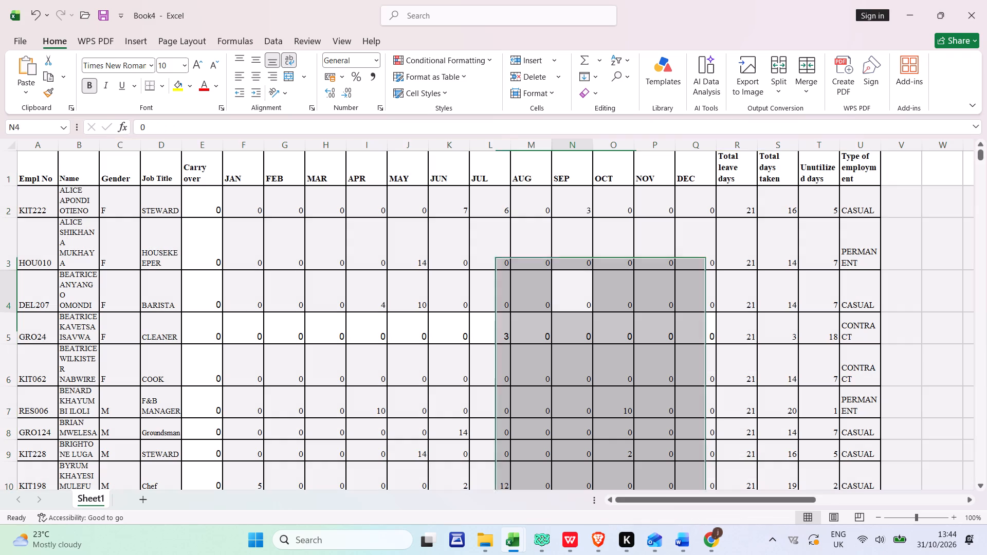
pyautogui.doubleClick(58, 149)
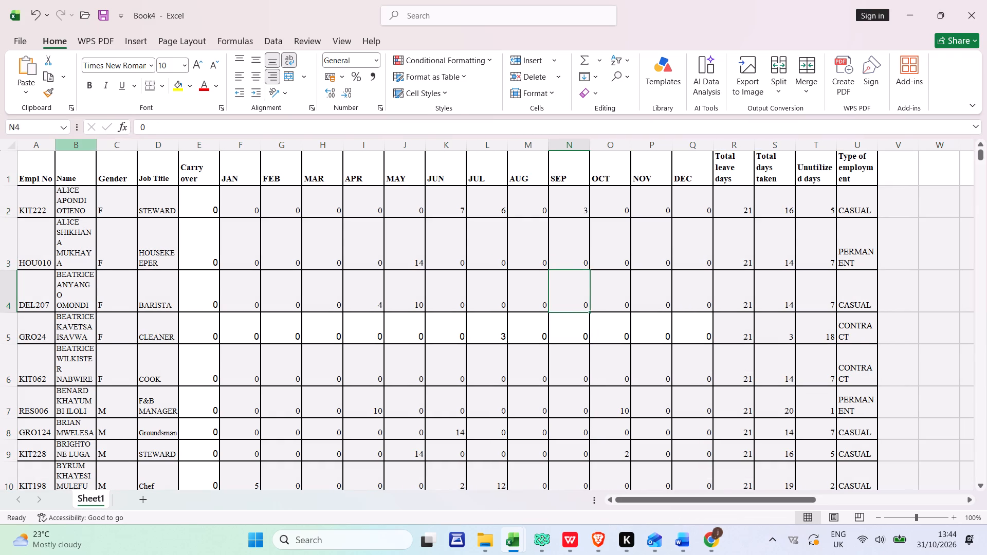
pyautogui.doubleClick(97, 147)
pyautogui.moveTo(97, 147); pyautogui.dragTo(106, 149)
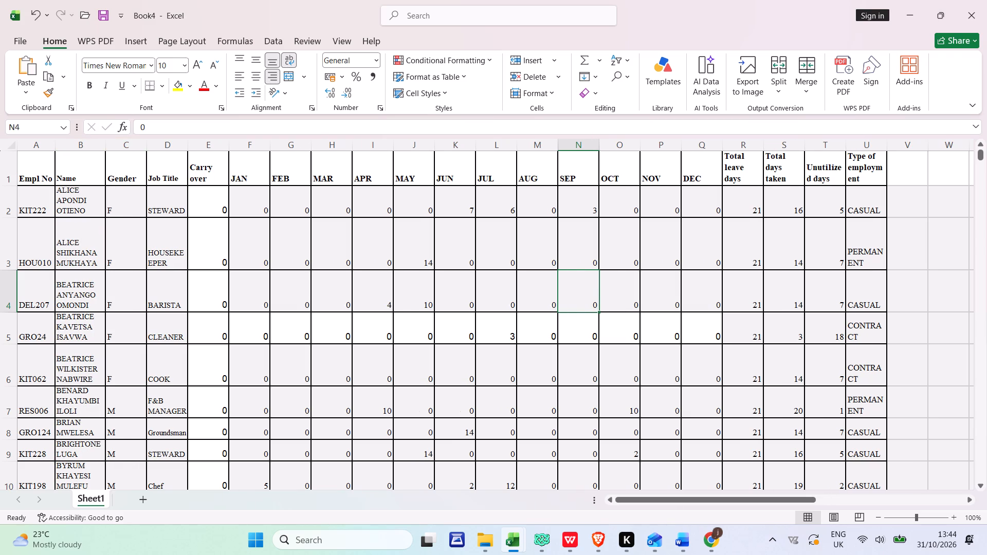
pyautogui.moveTo(103, 150); pyautogui.dragTo(147, 150)
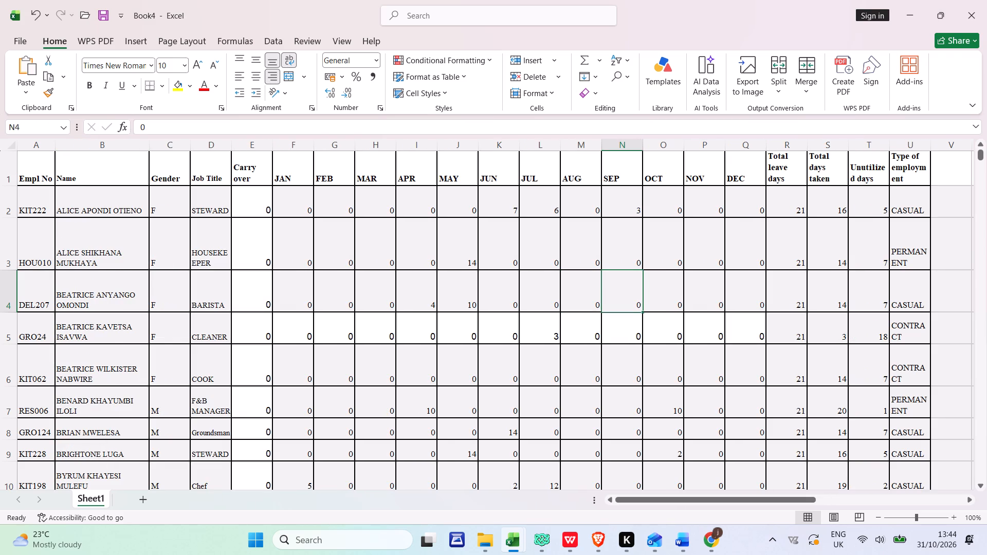
# Reduce the heights of rows 2 and 3 so they closely fit their text.
pyautogui.moveTo(12, 216); pyautogui.dragTo(12, 207)
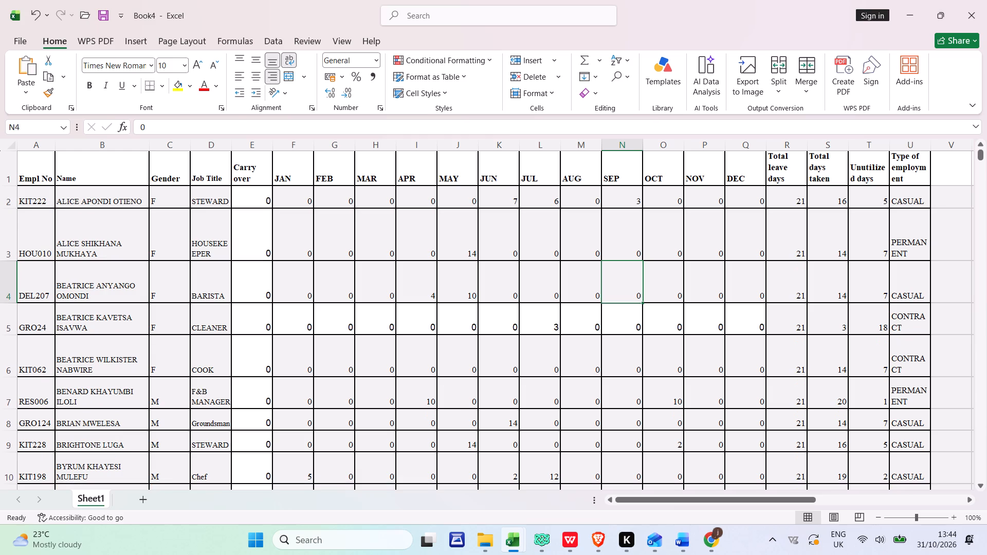
pyautogui.moveTo(13, 260); pyautogui.dragTo(13, 237)
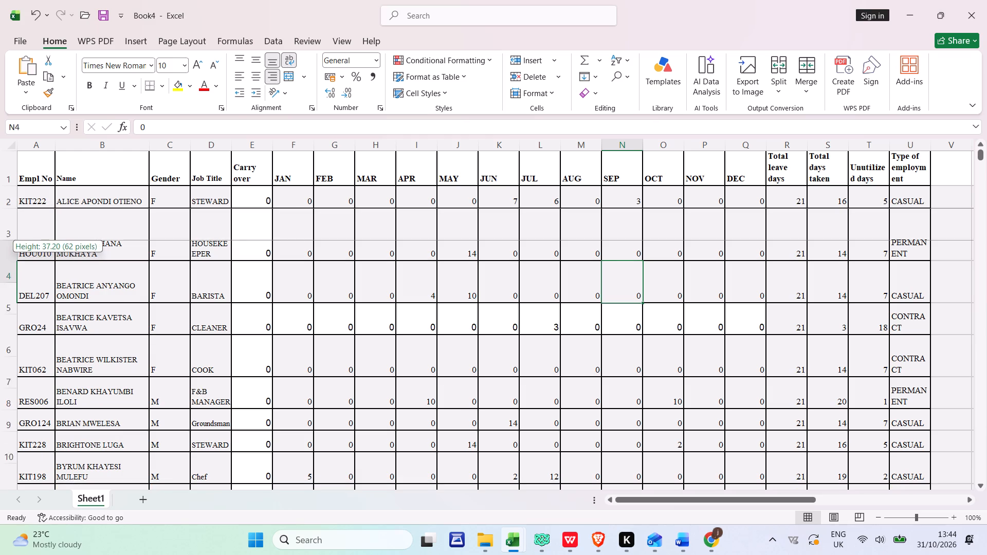
pyautogui.moveTo(13, 237); pyautogui.dragTo(14, 227)
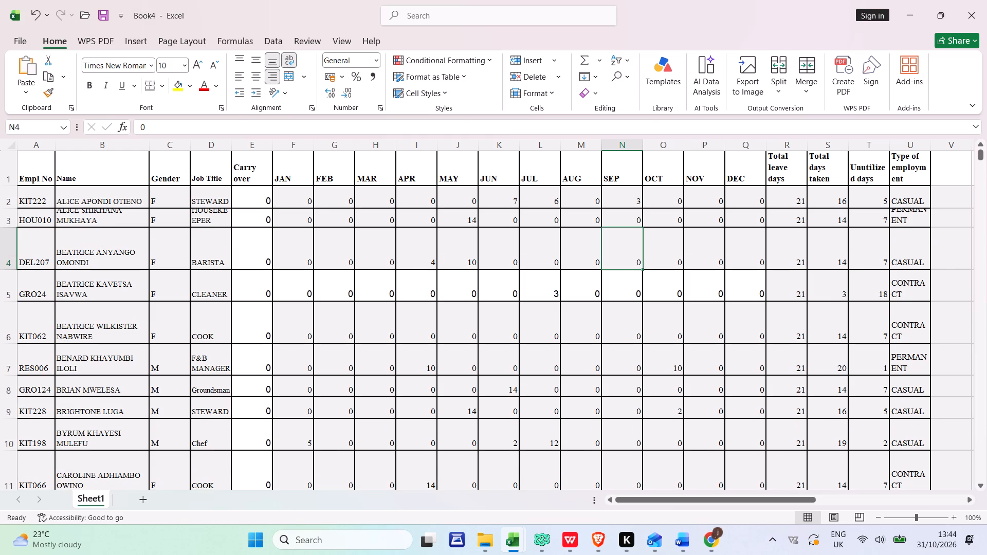
pyautogui.click(14, 227)
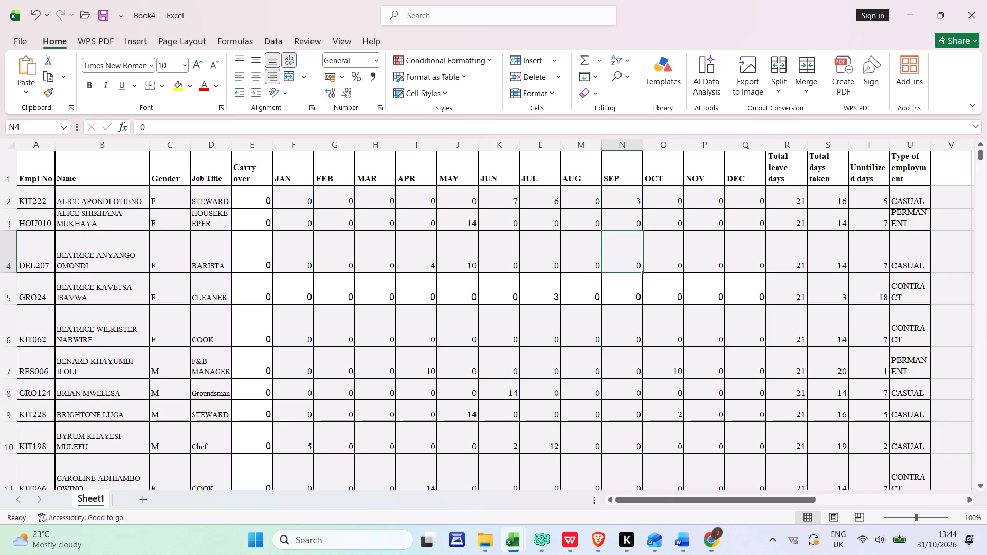
# Look through the pasted leave table down to the last employees to check its layout and row heights.
pyautogui.scroll(-8, 121, 347)
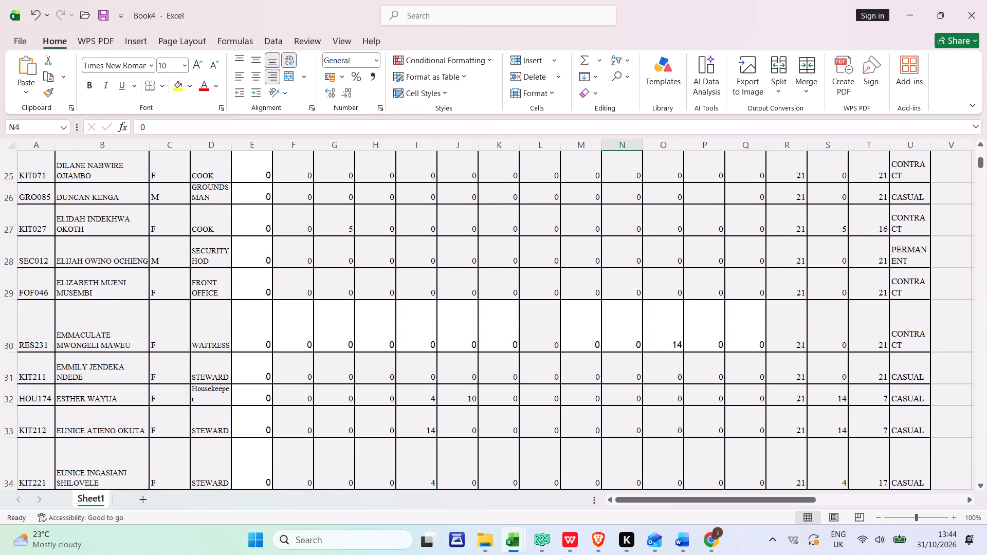
pyautogui.scroll(-20, 125, 339)
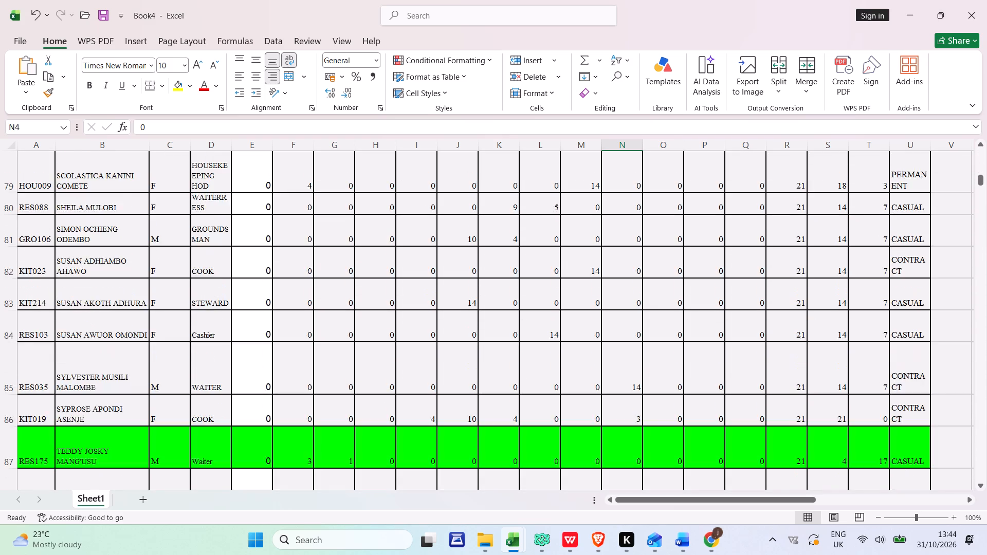
pyautogui.scroll(-1, 141, 325)
pyautogui.scroll(11, 237, 341)
pyautogui.scroll(6, 328, 338)
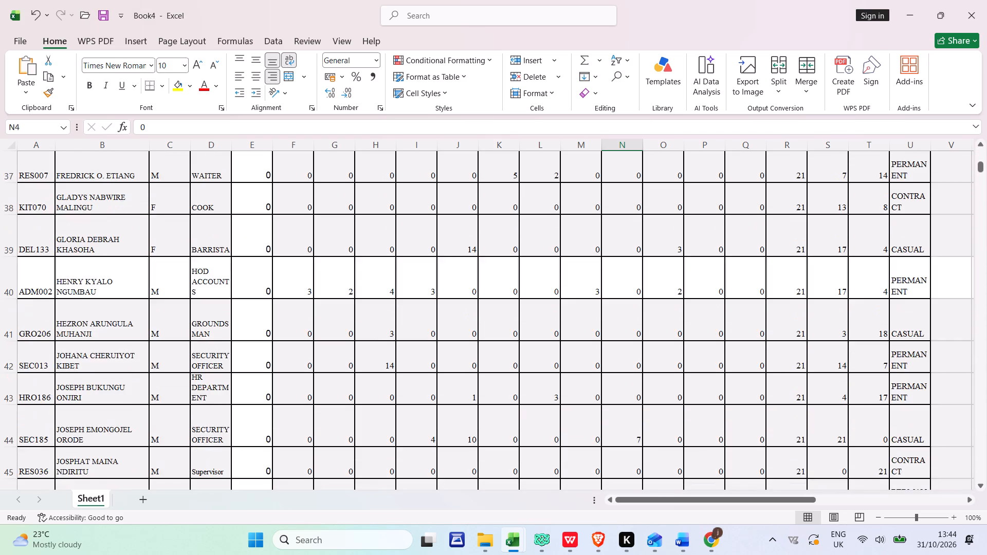
pyautogui.scroll(20, 379, 330)
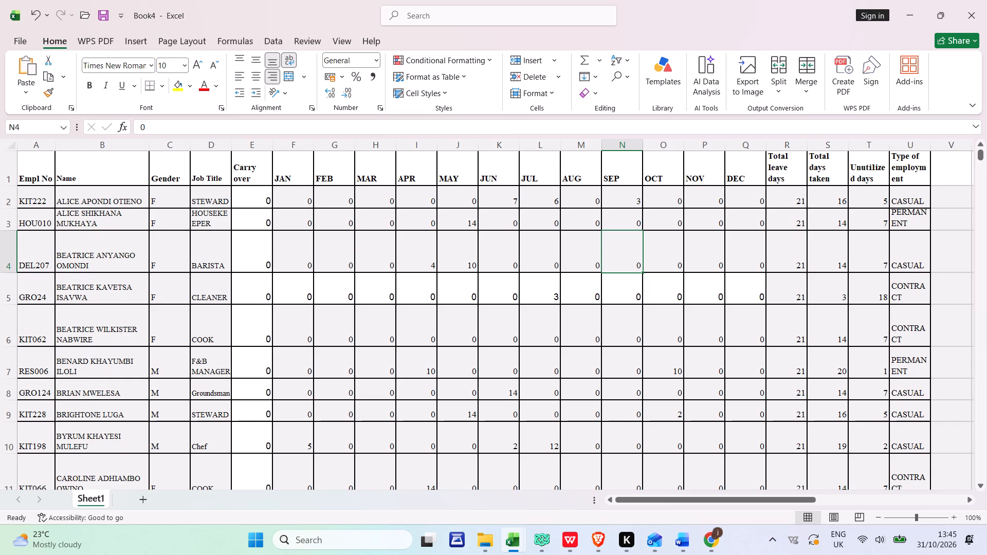
# Reduce the heights of rows 4 to 7 so each just fits its two lines of text.
pyautogui.moveTo(14, 271); pyautogui.dragTo(14, 254)
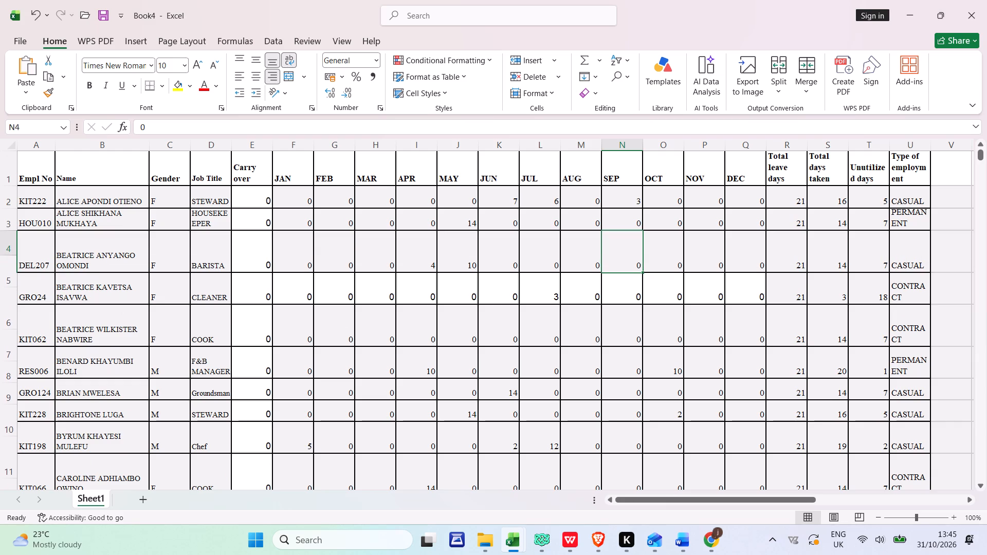
pyautogui.moveTo(13, 285); pyautogui.dragTo(9, 271)
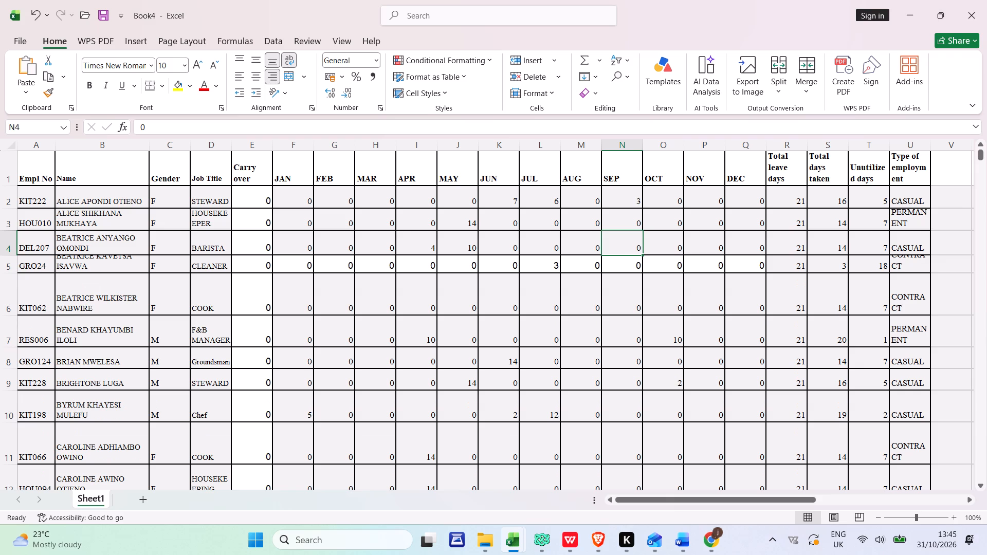
pyautogui.moveTo(16, 316); pyautogui.dragTo(17, 293)
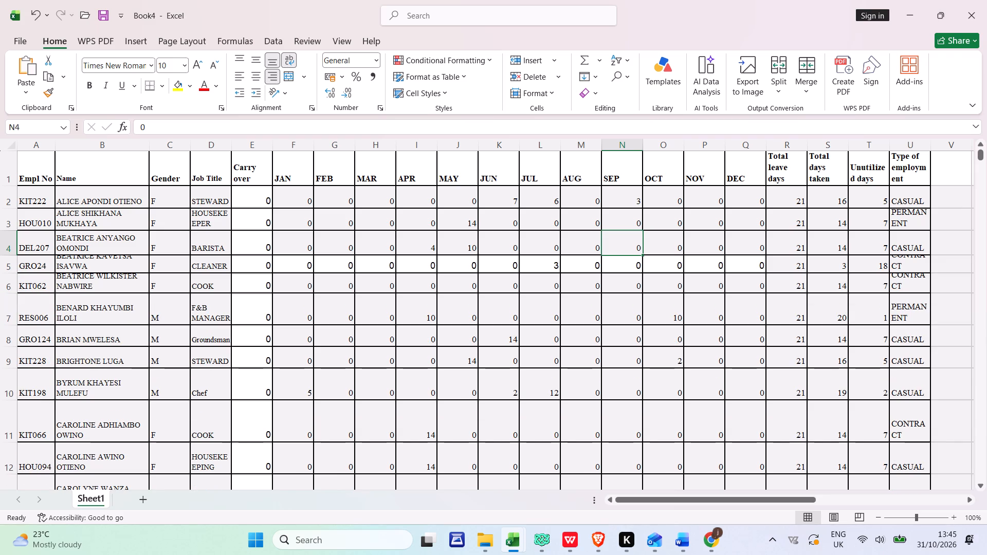
pyautogui.moveTo(16, 324); pyautogui.dragTo(9, 311)
pyautogui.click(14, 313)
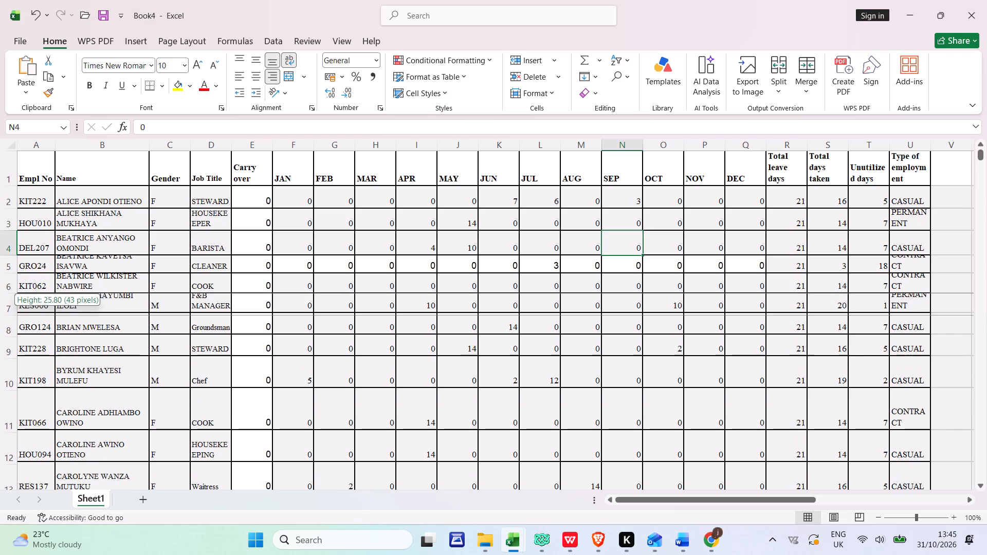
pyautogui.click(15, 292)
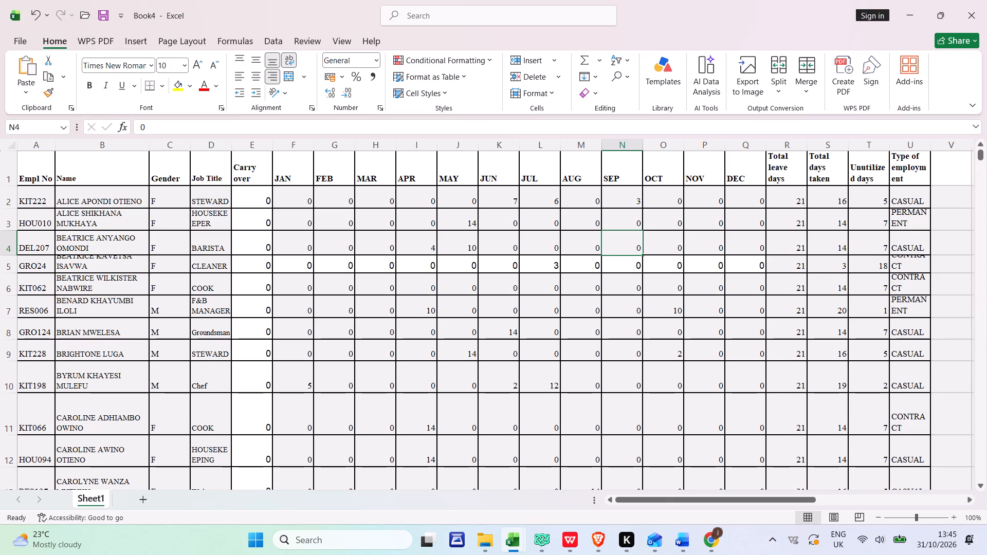
pyautogui.moveTo(15, 272); pyautogui.dragTo(13, 279)
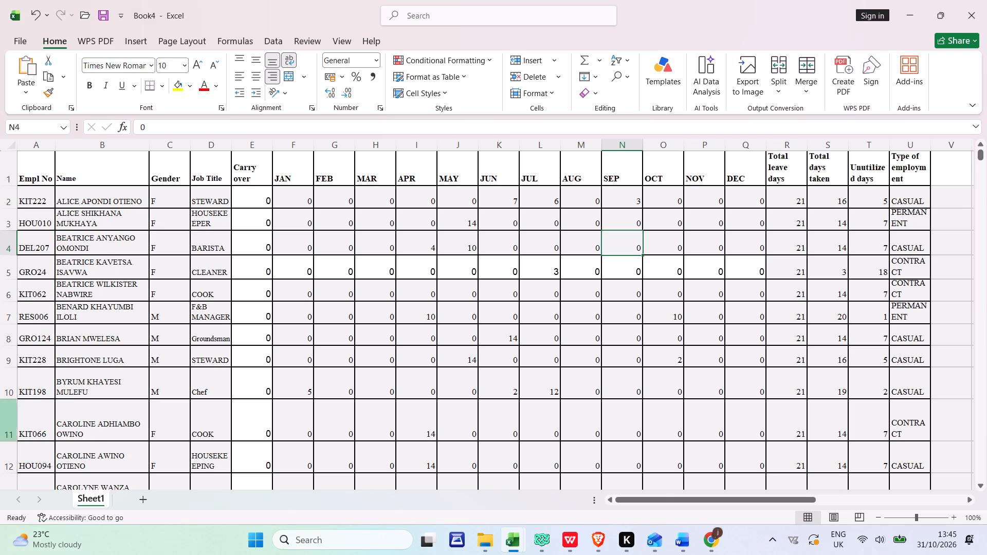
# Reduce the heights of rows 11 and 12 so each closely fits its two lines of text.
pyautogui.moveTo(13, 441); pyautogui.dragTo(15, 430)
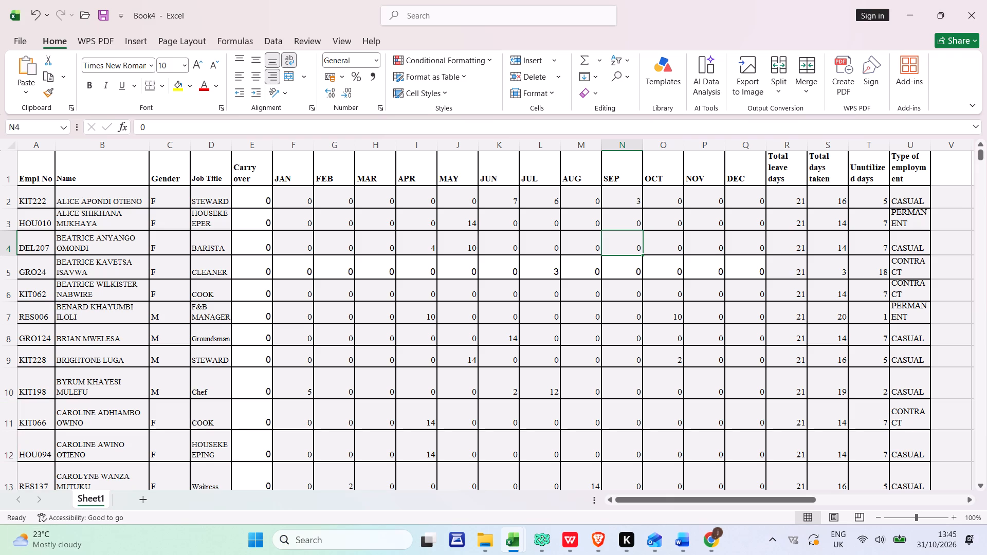
pyautogui.moveTo(13, 461); pyautogui.dragTo(14, 449)
pyautogui.click(15, 449)
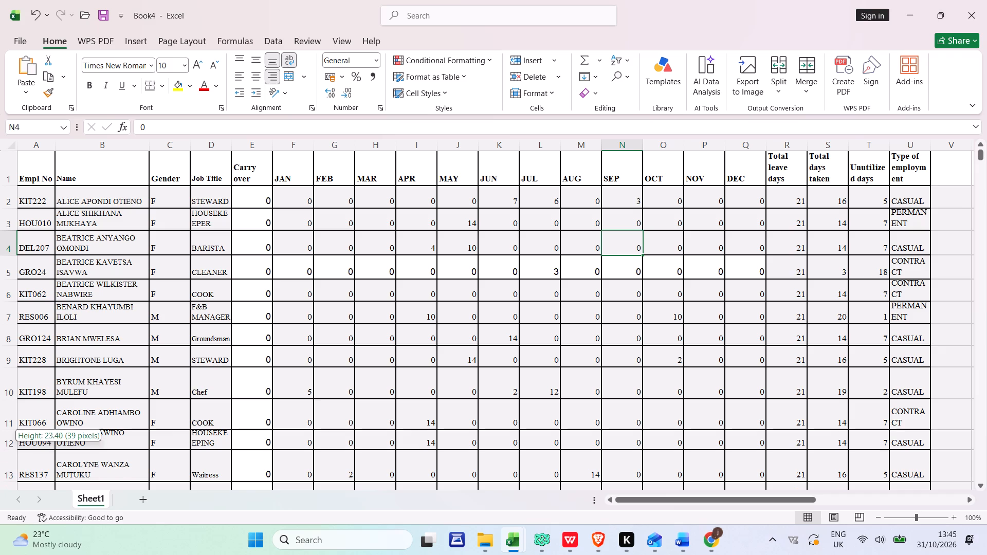
# Reduce the heights of rows 34 to 37, 39 and 40 so each just fits about two lines of text.
pyautogui.scroll(5, 454, 402)
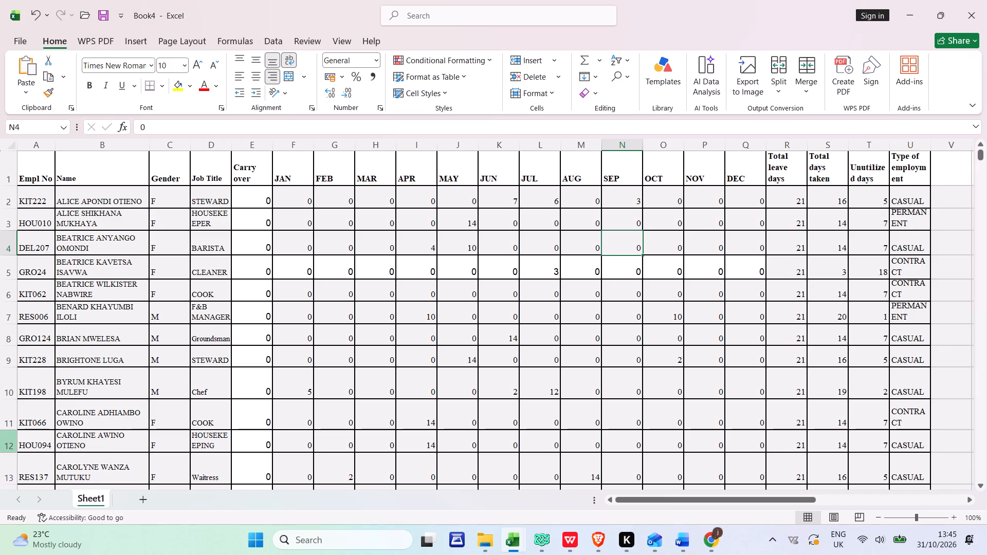
pyautogui.scroll(3, 738, 354)
pyautogui.scroll(6, 580, 404)
pyautogui.scroll(-5, 752, 328)
pyautogui.scroll(-5, 704, 337)
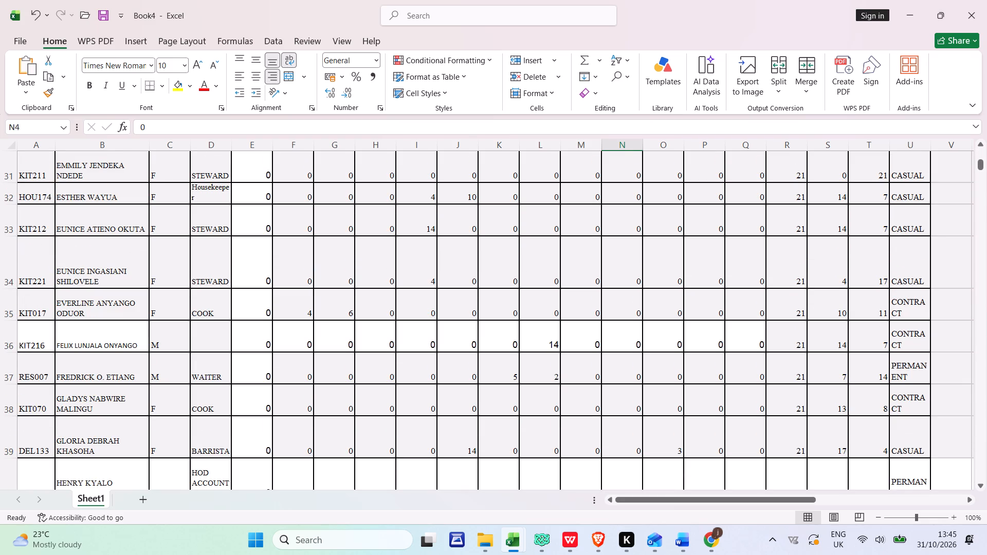
pyautogui.moveTo(10, 456); pyautogui.dragTo(6, 441)
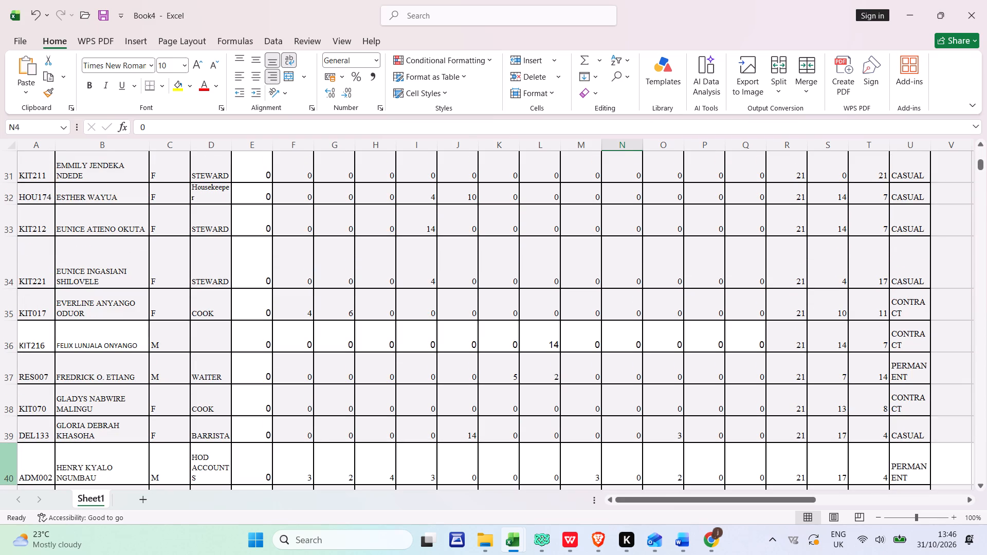
pyautogui.moveTo(16, 484); pyautogui.dragTo(12, 474)
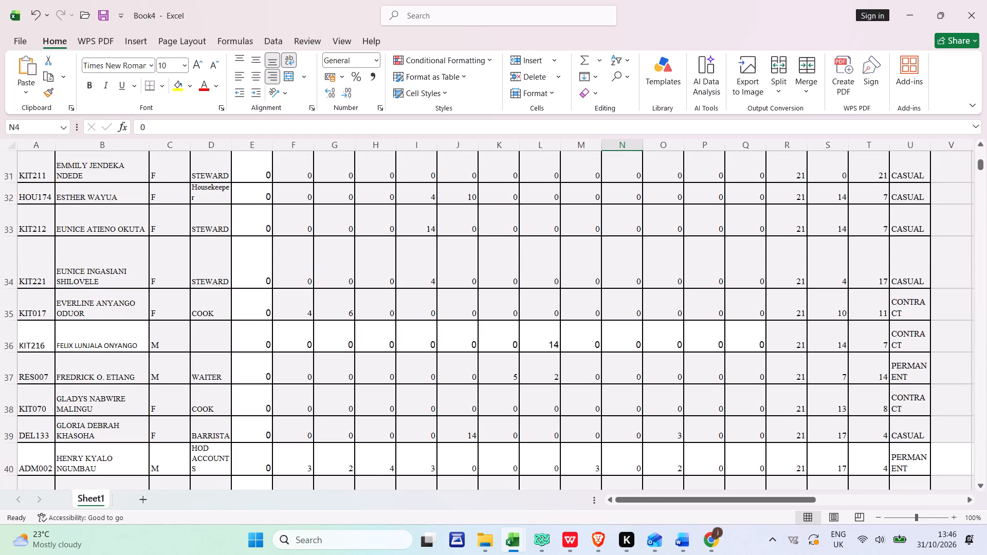
pyautogui.moveTo(12, 474); pyautogui.dragTo(12, 466)
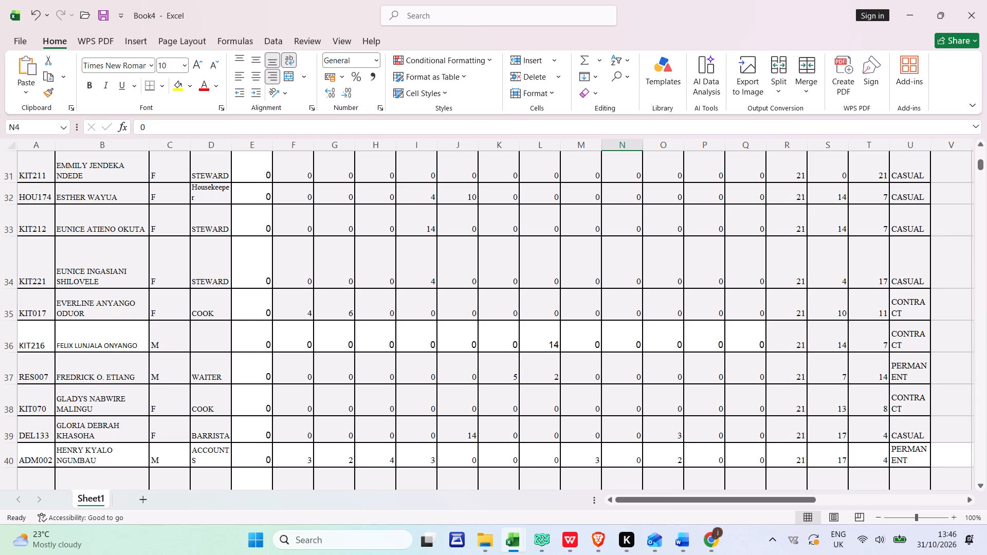
pyautogui.moveTo(14, 383); pyautogui.dragTo(14, 376)
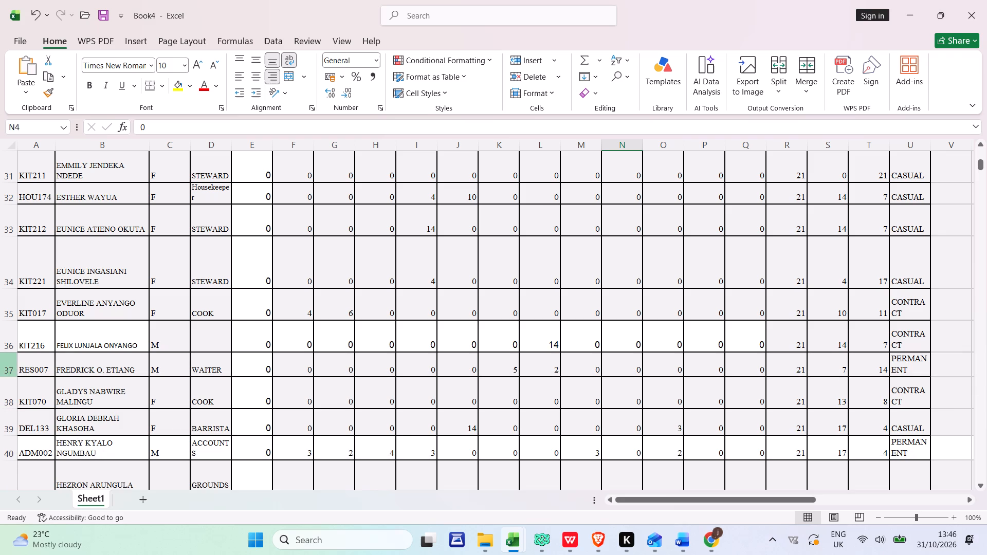
pyautogui.moveTo(12, 351); pyautogui.dragTo(12, 342)
pyautogui.moveTo(14, 320); pyautogui.dragTo(14, 314)
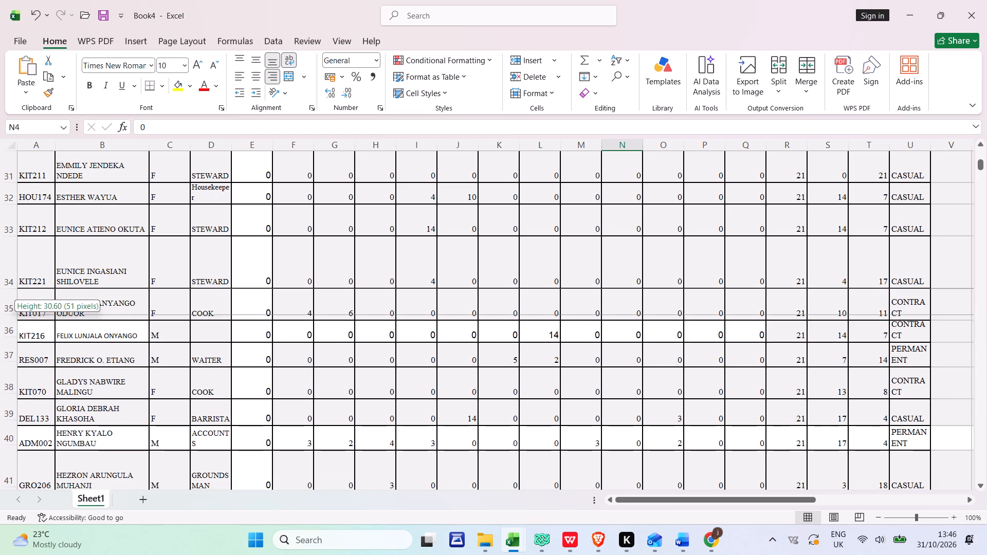
pyautogui.moveTo(14, 314); pyautogui.dragTo(14, 313)
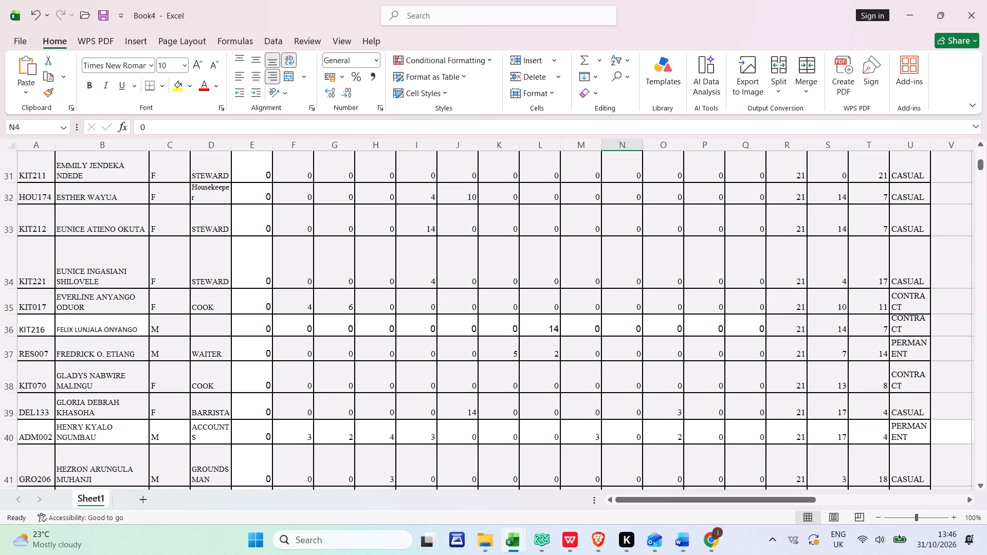
pyautogui.moveTo(15, 287); pyautogui.dragTo(18, 266)
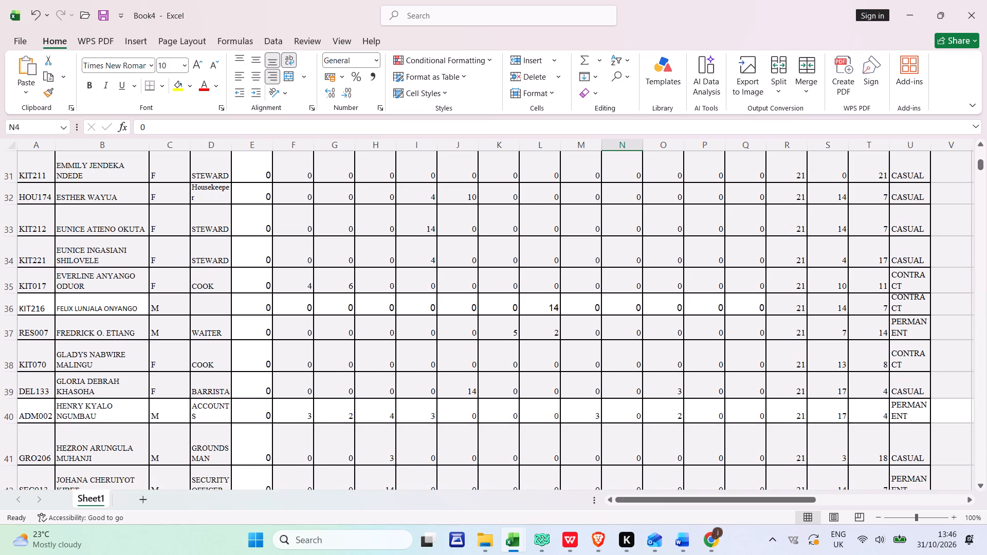
pyautogui.click(14, 268)
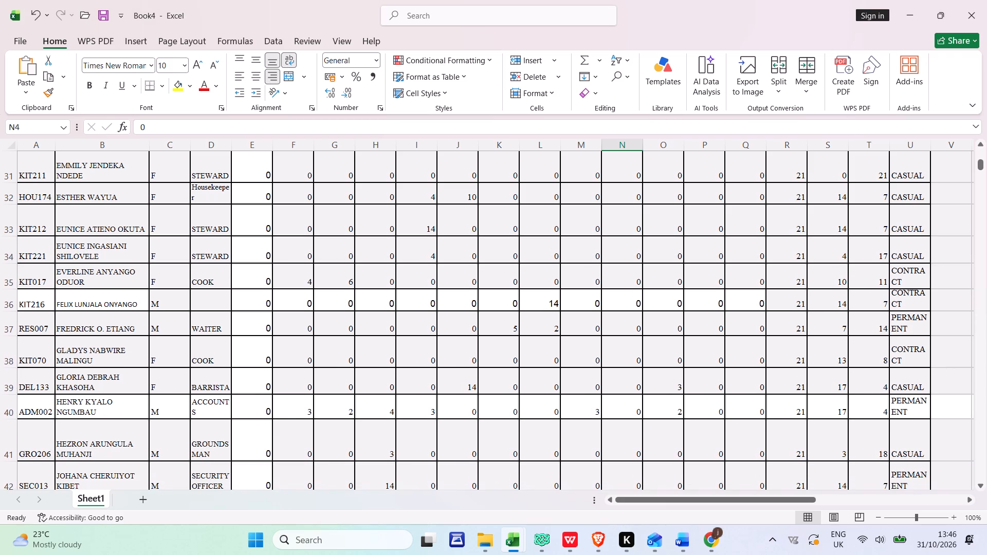
# Look through the leave table from the header row down to the last employees to check its row heights and formatting.
pyautogui.scroll(4, 97, 244)
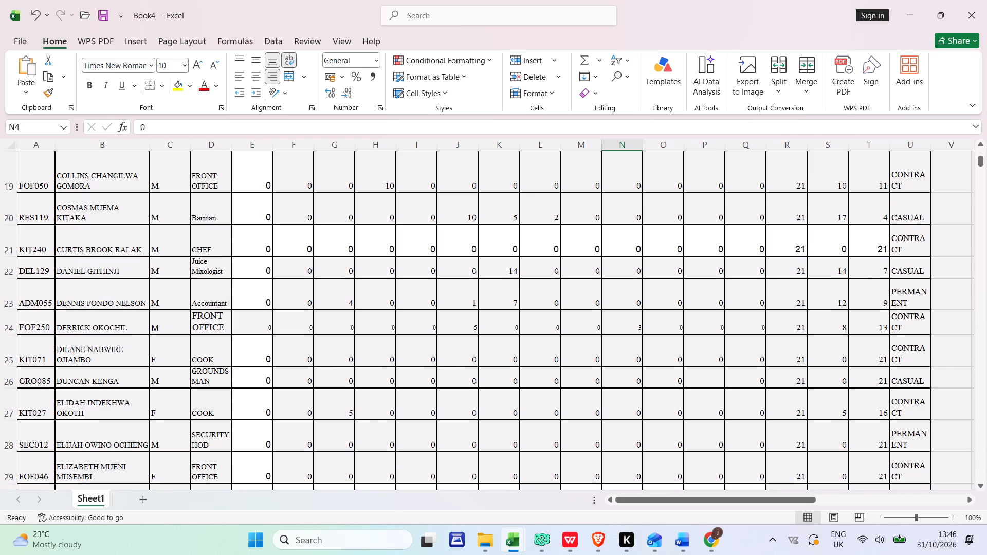
pyautogui.scroll(7, 74, 212)
pyautogui.scroll(2, 109, 244)
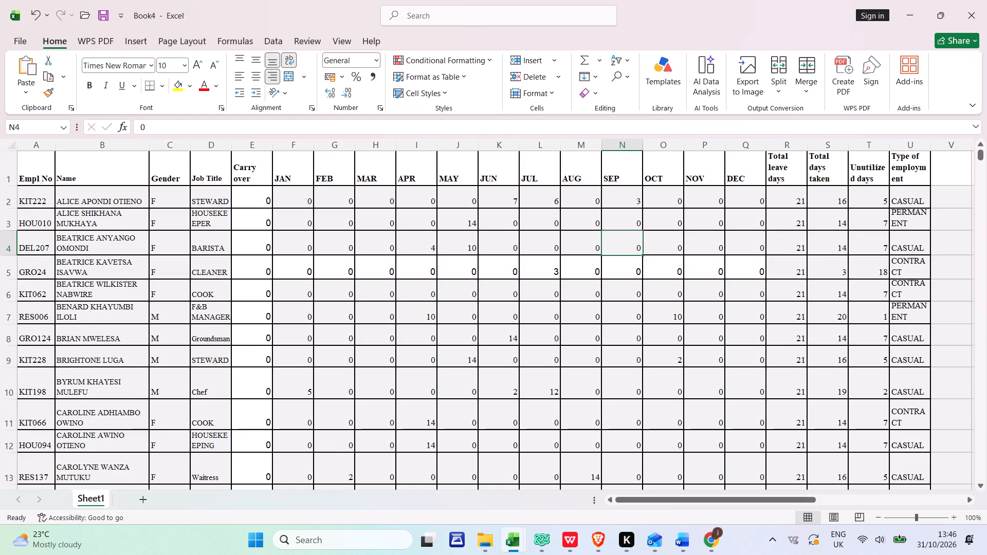
pyautogui.scroll(-5, 187, 280)
pyautogui.scroll(-15, 243, 305)
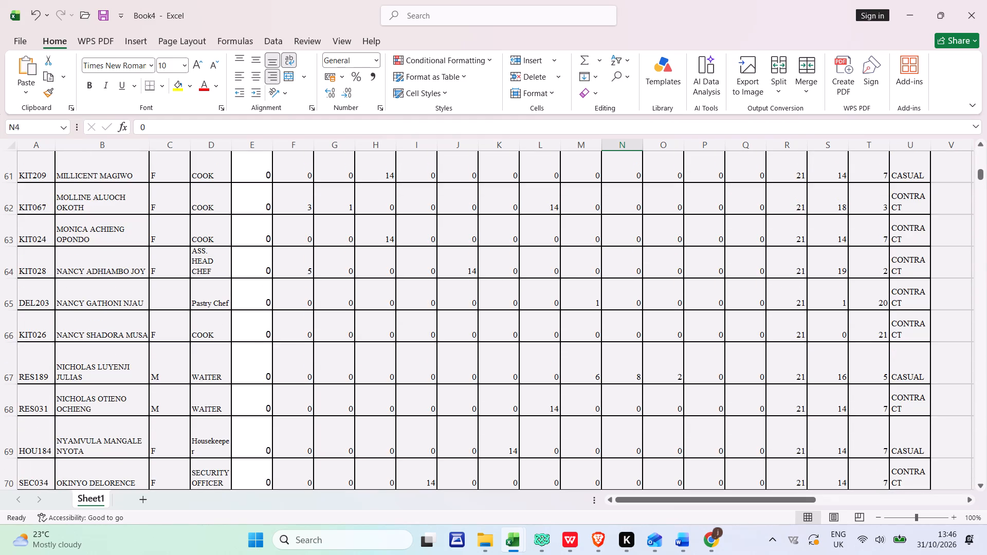
pyautogui.scroll(-11, 260, 307)
pyautogui.scroll(3, 262, 306)
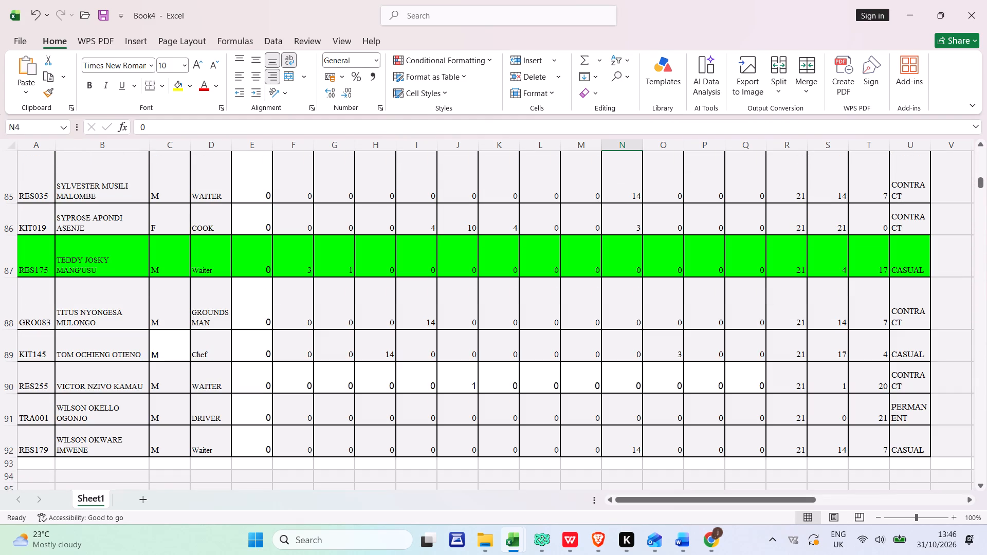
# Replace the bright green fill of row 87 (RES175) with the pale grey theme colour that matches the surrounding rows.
pyautogui.click(4, 254)
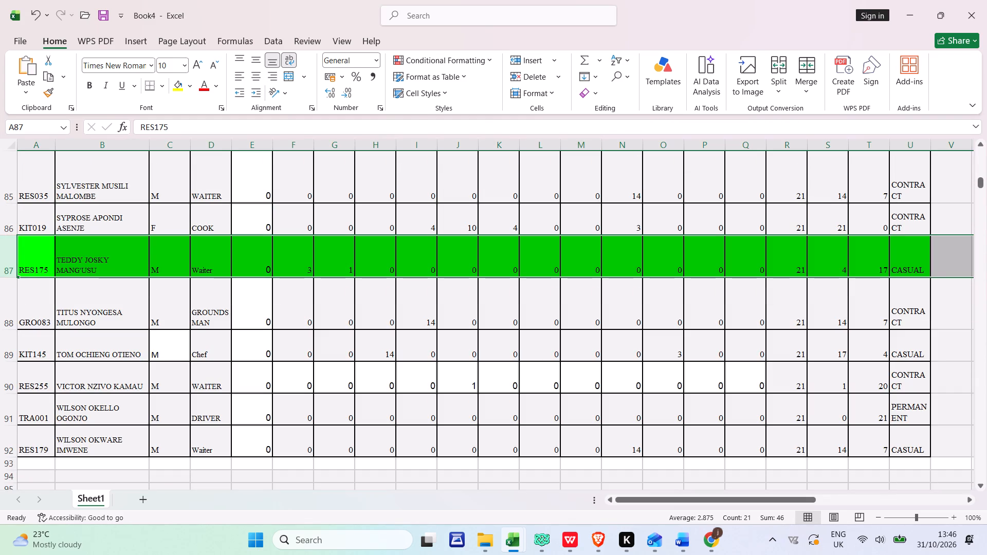
pyautogui.click(213, 87)
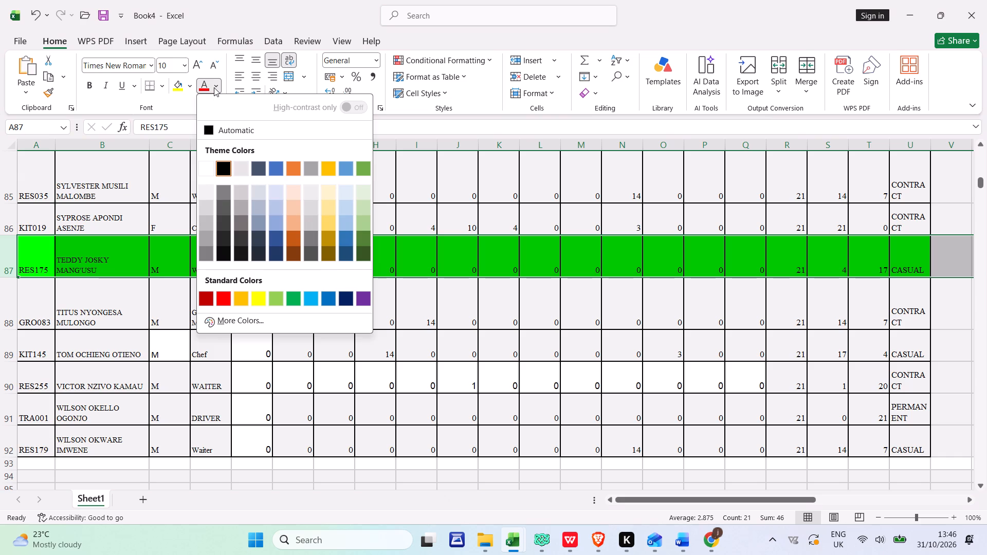
pyautogui.click(191, 87)
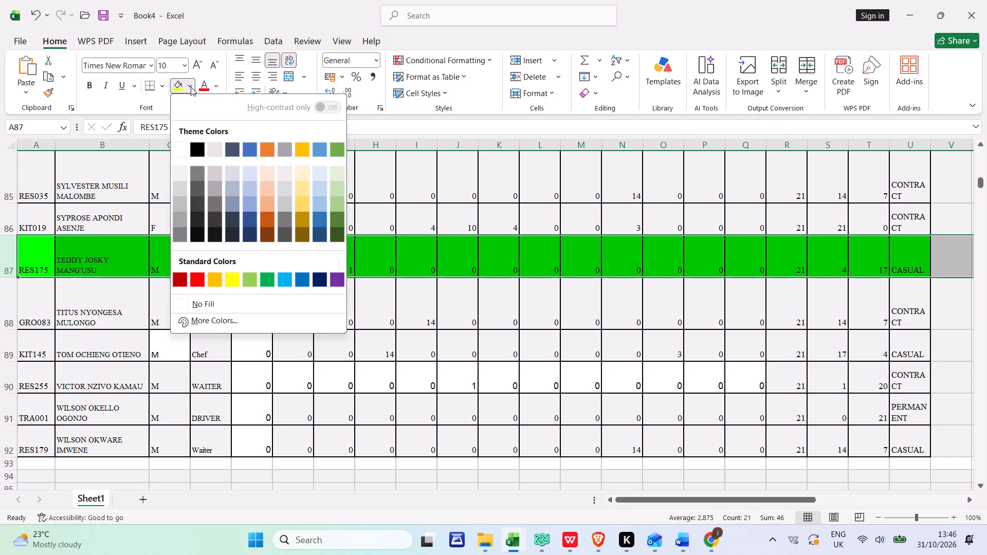
pyautogui.click(211, 145)
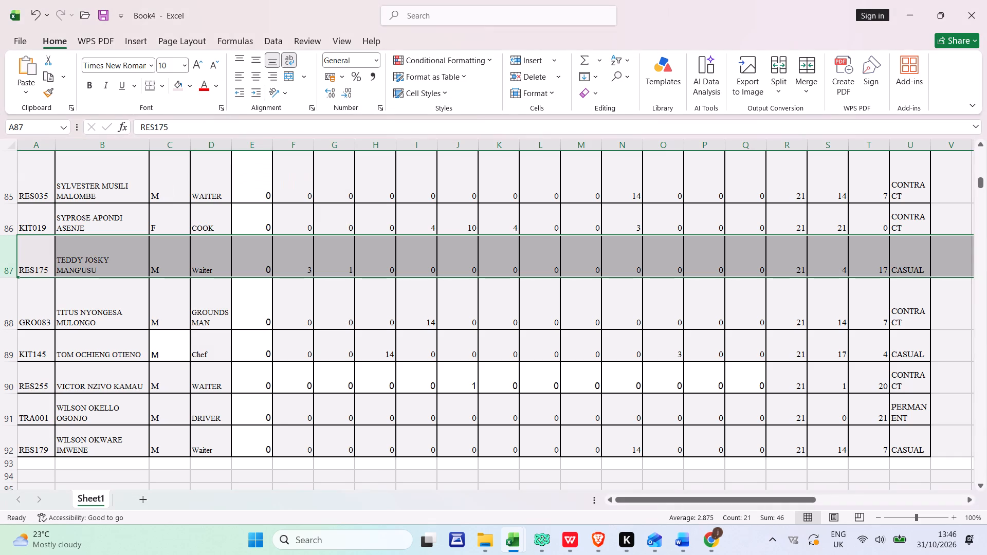
pyautogui.click(430, 212)
pyautogui.click(460, 276)
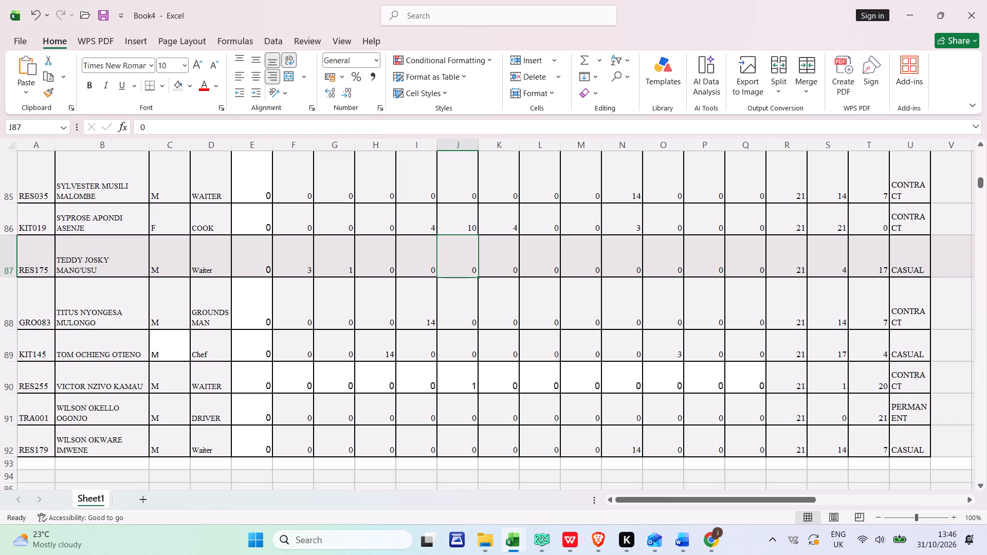
# Reduce the heights of rows 88 to 92 and row 79 so each closely fits its text.
pyautogui.moveTo(12, 328); pyautogui.dragTo(21, 304)
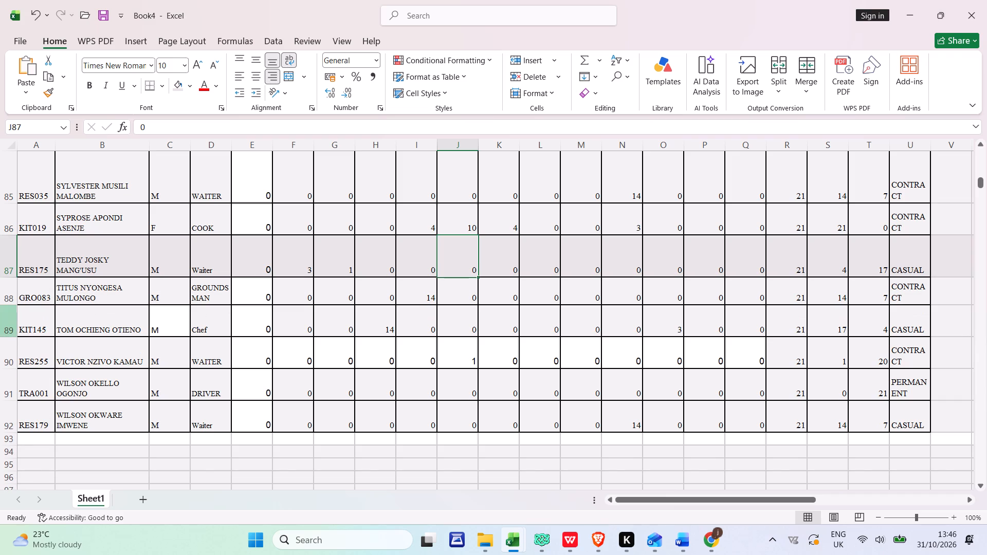
pyautogui.moveTo(15, 337); pyautogui.dragTo(14, 330)
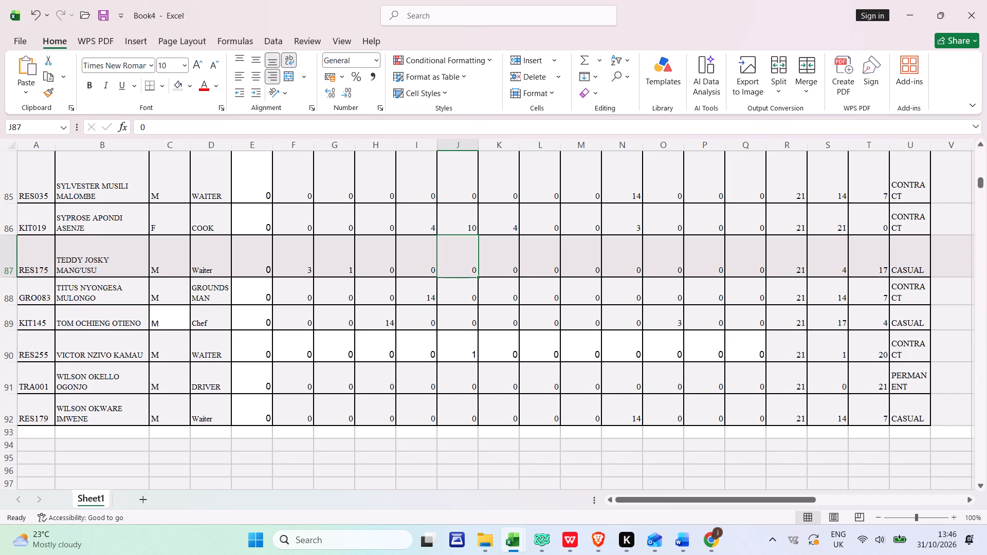
pyautogui.moveTo(14, 361); pyautogui.dragTo(12, 353)
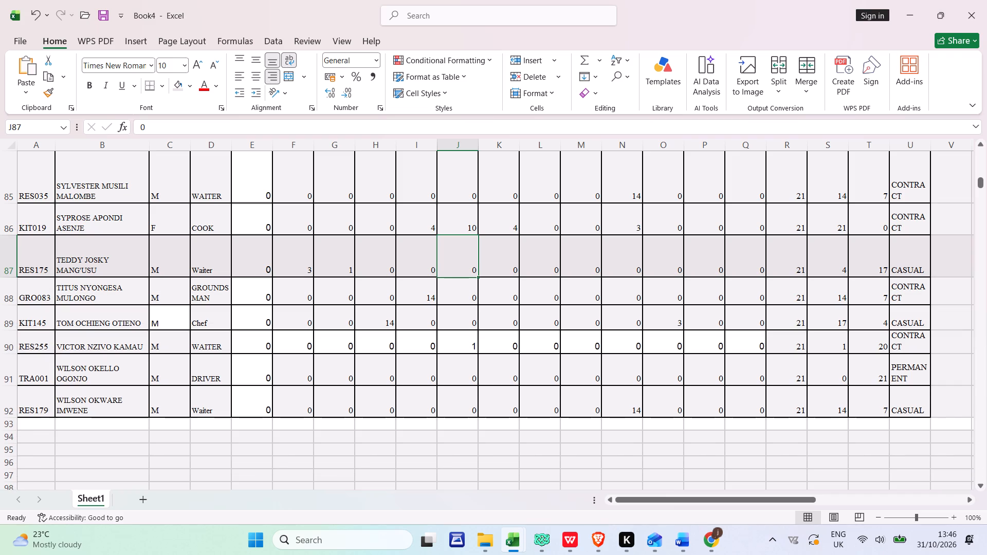
pyautogui.moveTo(15, 384); pyautogui.dragTo(12, 377)
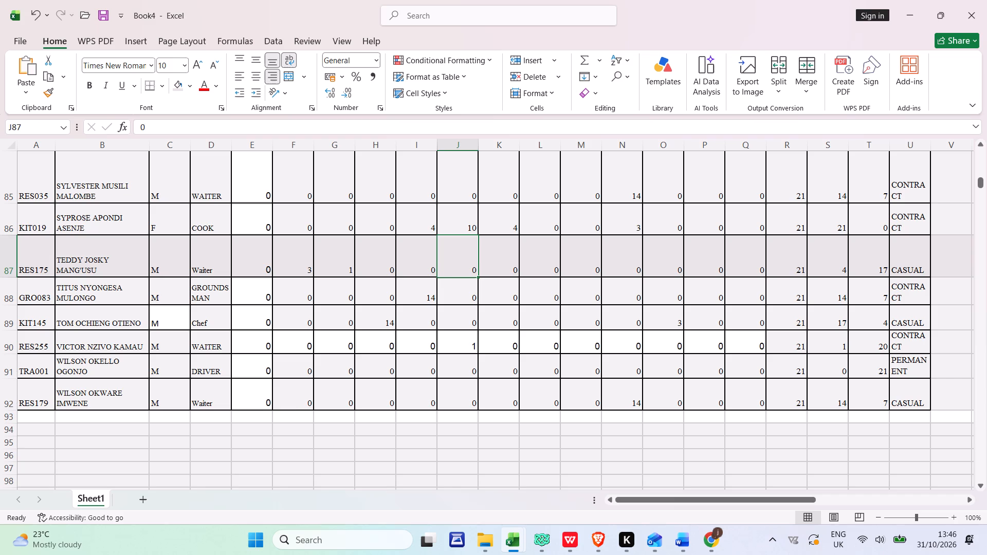
pyautogui.moveTo(15, 409); pyautogui.dragTo(13, 403)
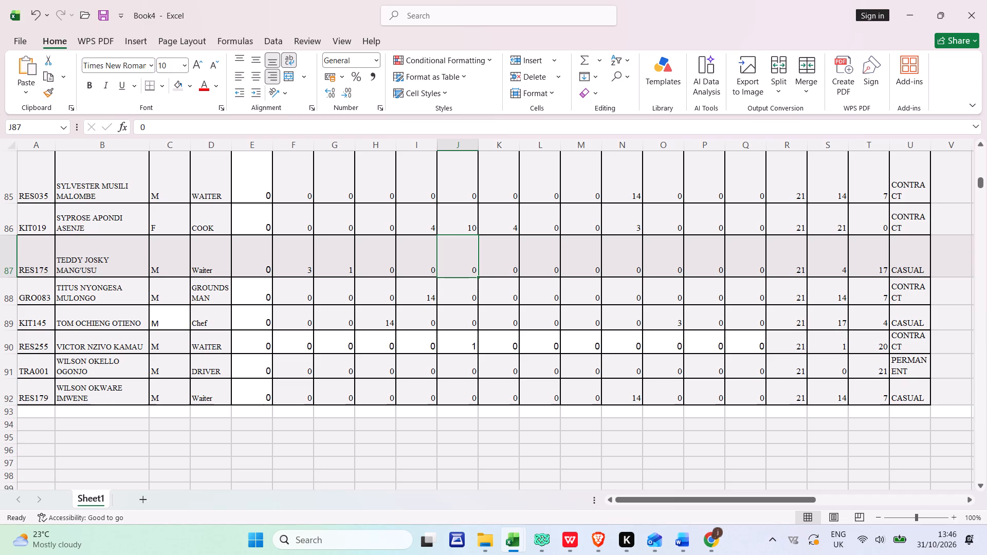
pyautogui.scroll(3, 293, 345)
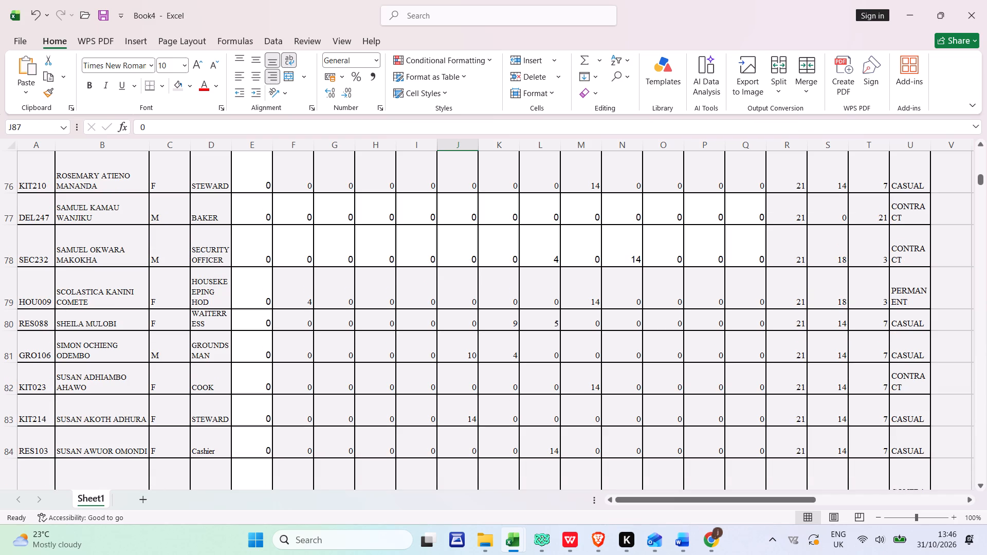
pyautogui.moveTo(14, 309); pyautogui.dragTo(14, 300)
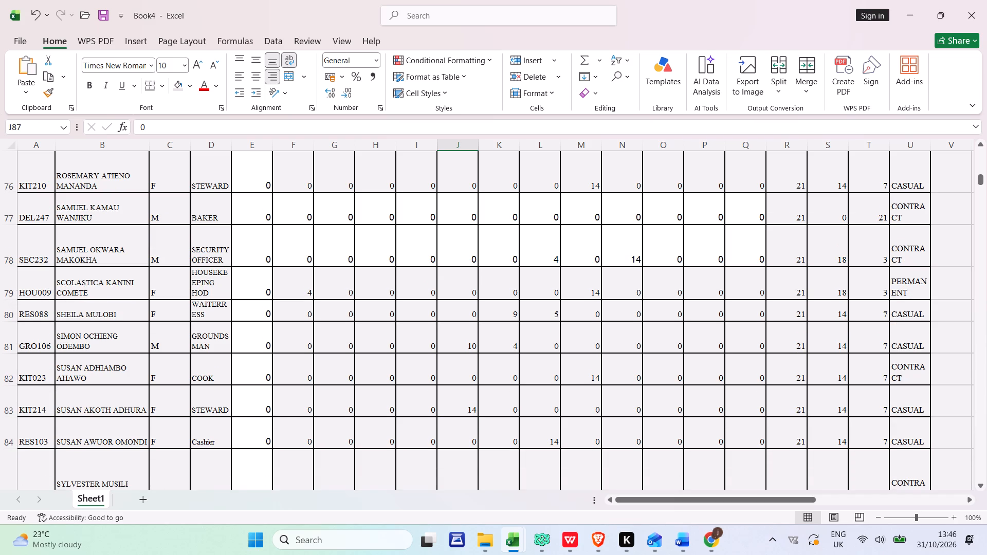
# Widen the Job Title column so single-word titles such as HOUSEKEEPING and GROUNDSMAN fit on one line.
pyautogui.moveTo(231, 147); pyautogui.dragTo(248, 147)
pyautogui.moveTo(248, 146); pyautogui.dragTo(252, 146)
pyautogui.moveTo(254, 145); pyautogui.dragTo(261, 145)
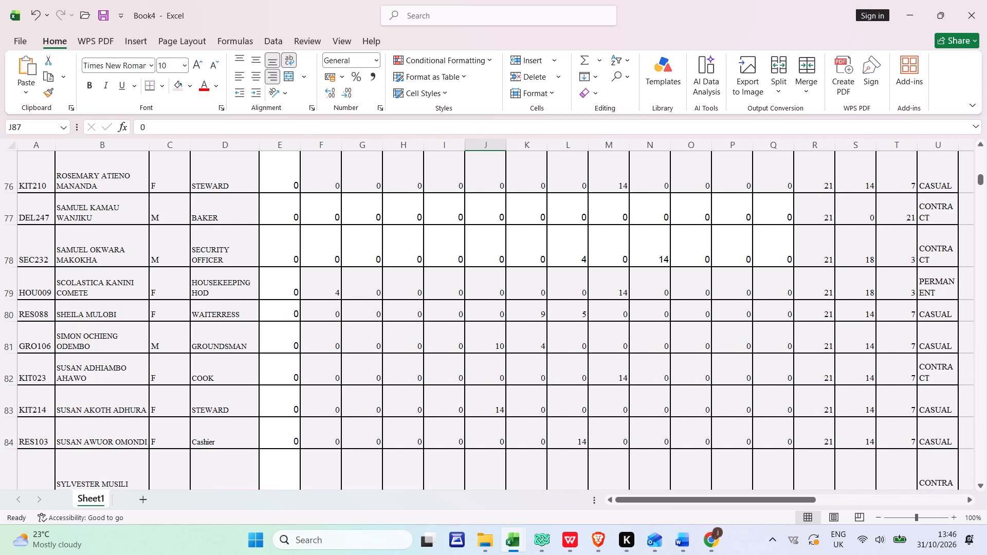
# Narrow the Carry over column and the JAN to MAY columns (E to J) so each closely fits its short numbers.
pyautogui.moveTo(302, 147); pyautogui.dragTo(294, 148)
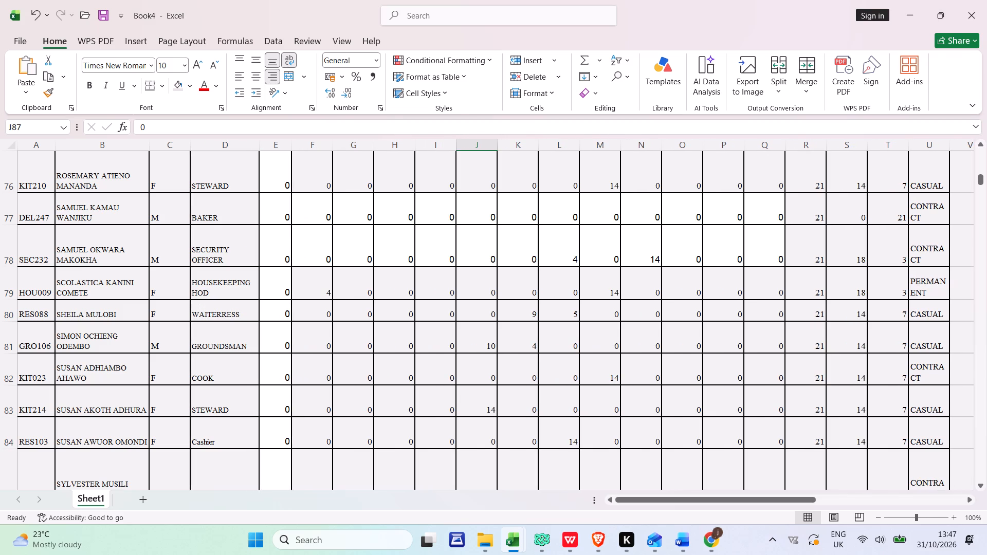
pyautogui.moveTo(291, 148); pyautogui.dragTo(283, 149)
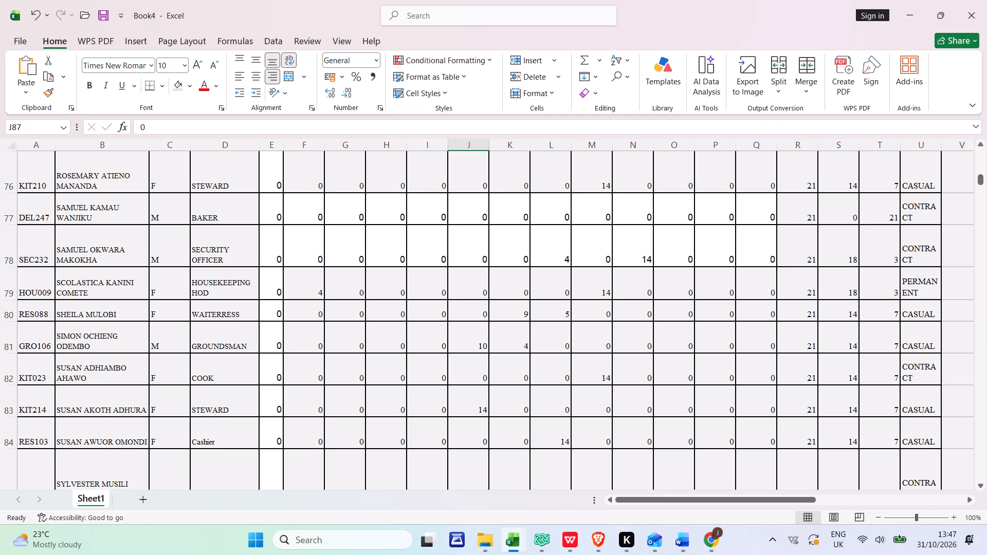
pyautogui.moveTo(324, 143); pyautogui.dragTo(320, 143)
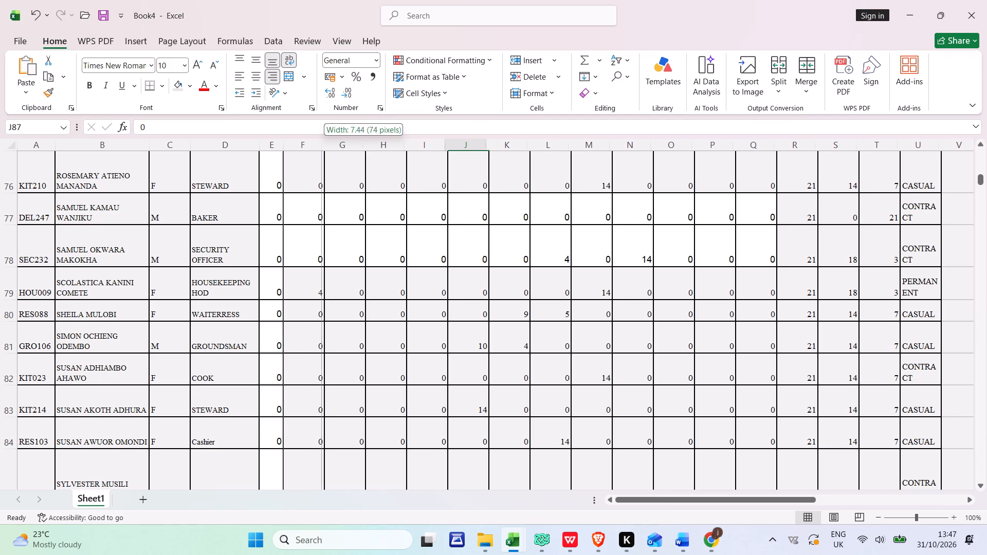
pyautogui.moveTo(320, 143); pyautogui.dragTo(305, 144)
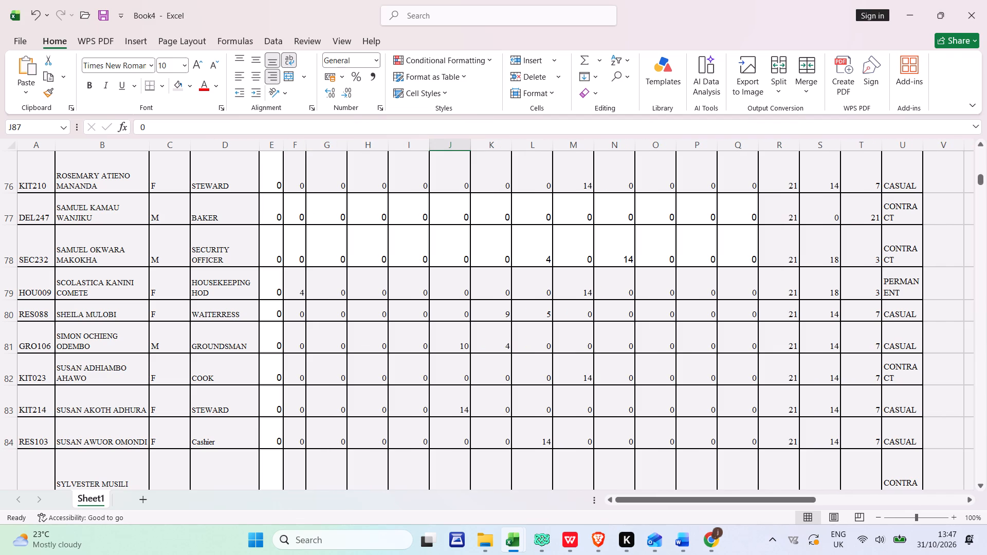
pyautogui.moveTo(348, 145); pyautogui.dragTo(331, 146)
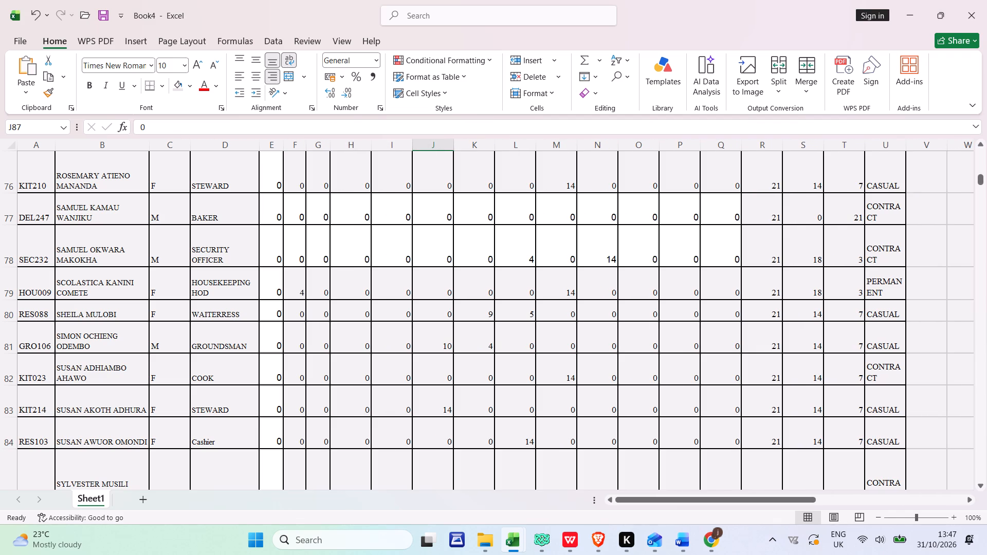
pyautogui.moveTo(371, 147); pyautogui.dragTo(360, 146)
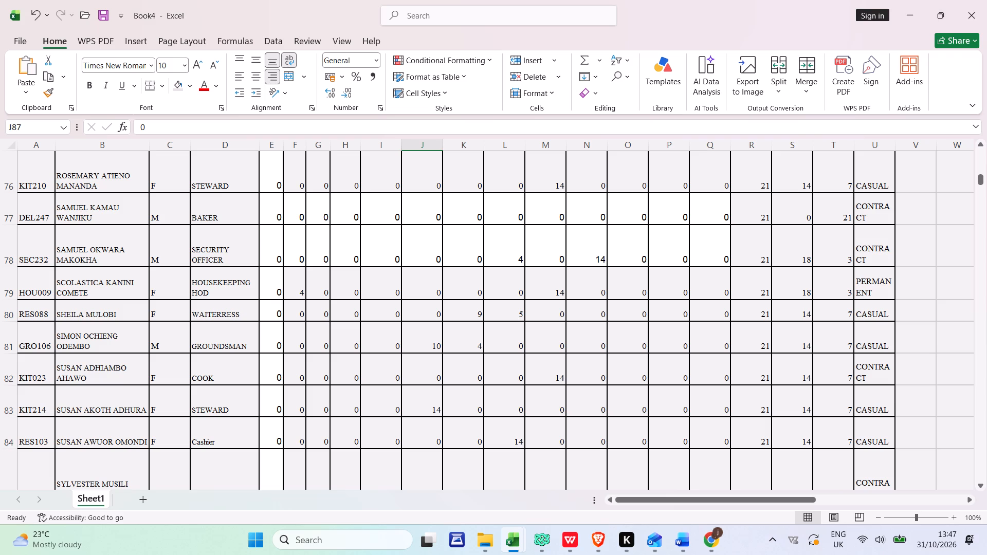
pyautogui.moveTo(443, 147); pyautogui.dragTo(440, 147)
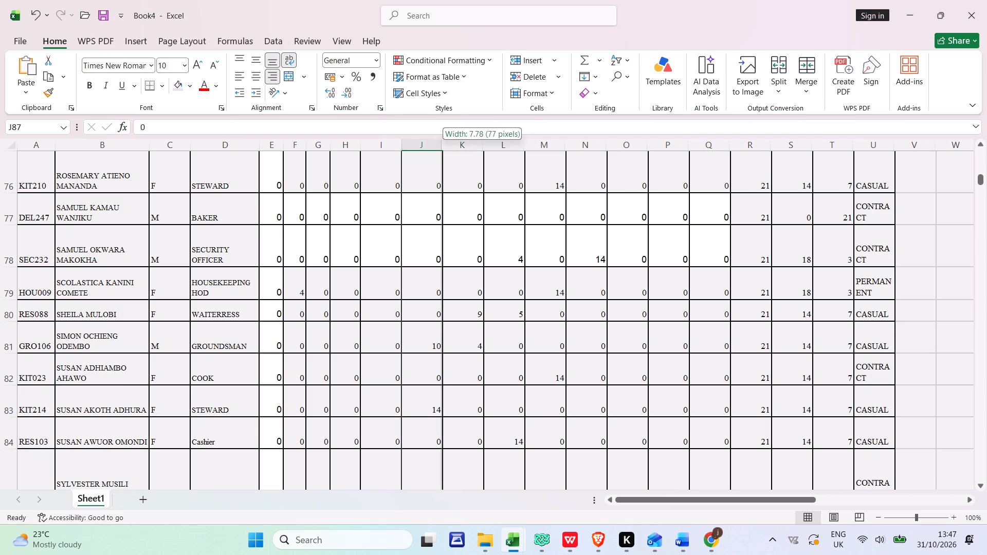
pyautogui.moveTo(440, 147); pyautogui.dragTo(433, 148)
pyautogui.moveTo(401, 146); pyautogui.dragTo(392, 146)
pyautogui.moveTo(394, 146); pyautogui.dragTo(388, 147)
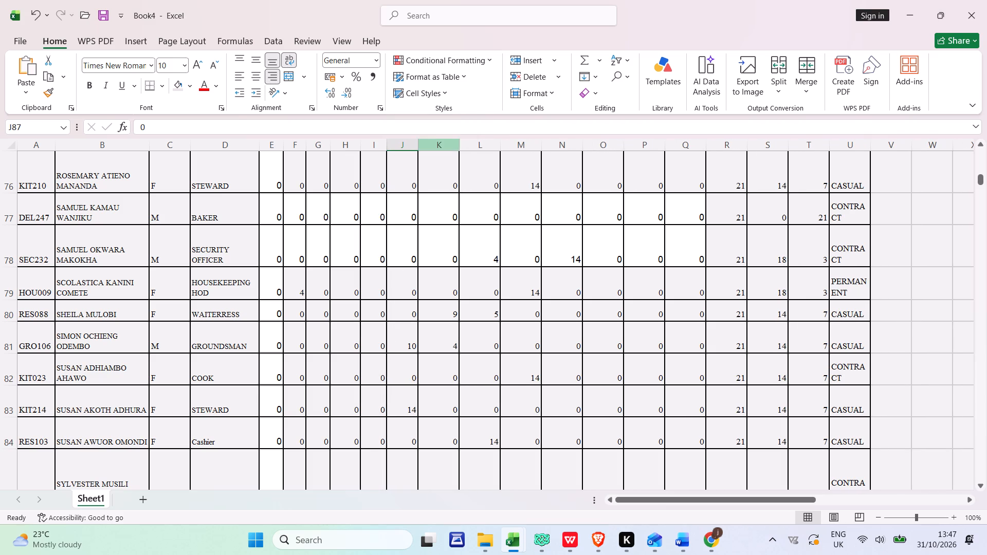
# Narrow the JUN to DEC columns (K to Q) to match the earlier months, and slightly narrow columns R and S.
pyautogui.moveTo(461, 146); pyautogui.dragTo(449, 147)
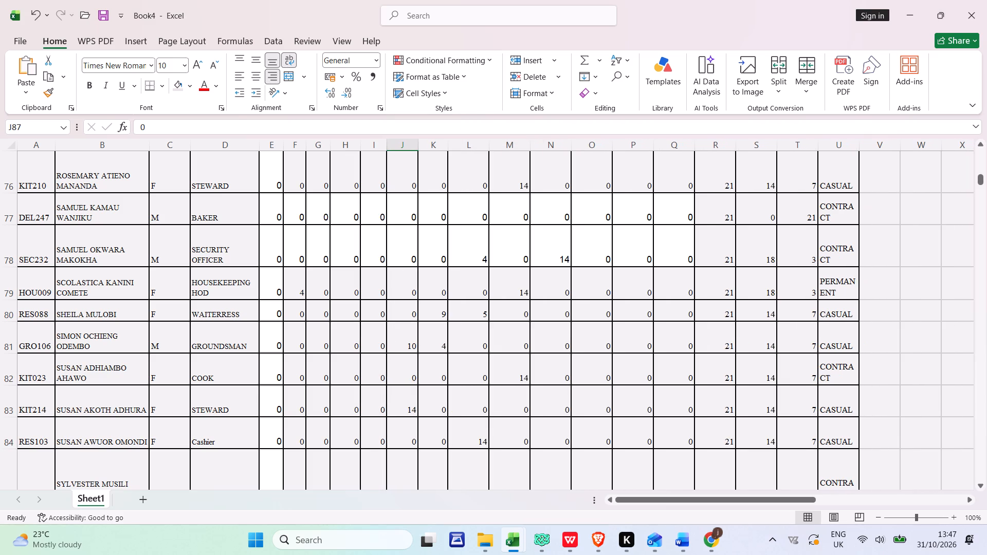
pyautogui.moveTo(490, 146); pyautogui.dragTo(478, 147)
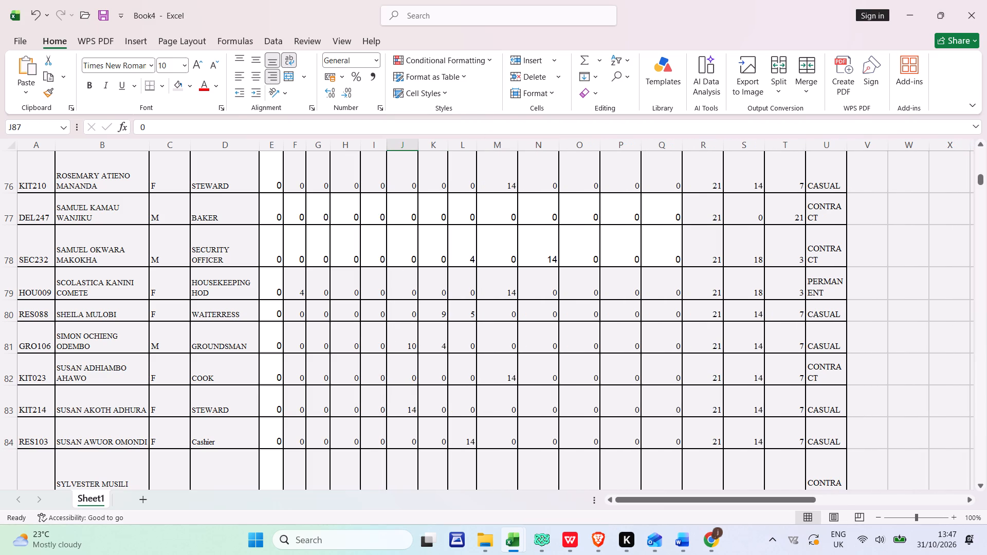
pyautogui.moveTo(519, 145); pyautogui.dragTo(502, 146)
pyautogui.moveTo(542, 146); pyautogui.dragTo(529, 147)
pyautogui.moveTo(568, 145); pyautogui.dragTo(555, 145)
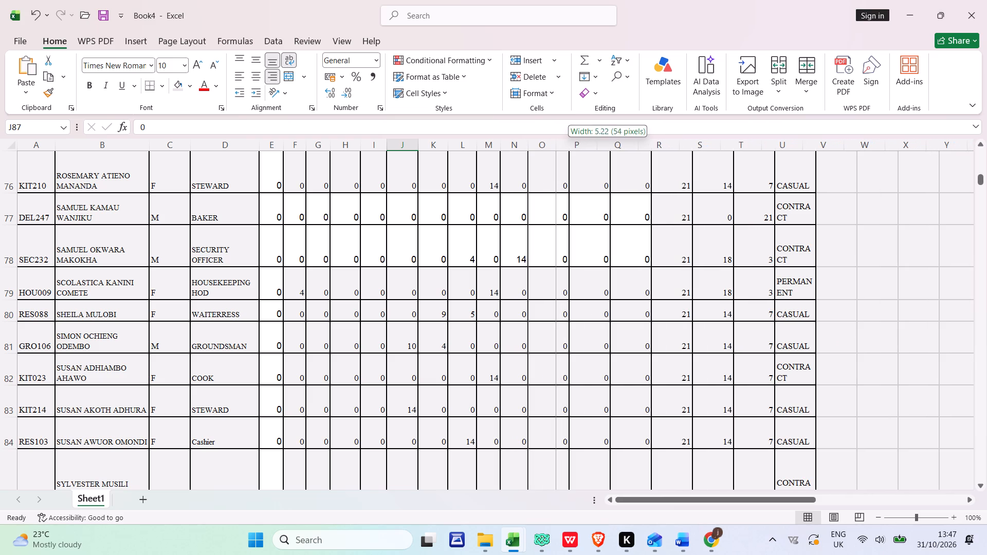
pyautogui.moveTo(555, 145); pyautogui.dragTo(555, 146)
pyautogui.moveTo(597, 146); pyautogui.dragTo(588, 147)
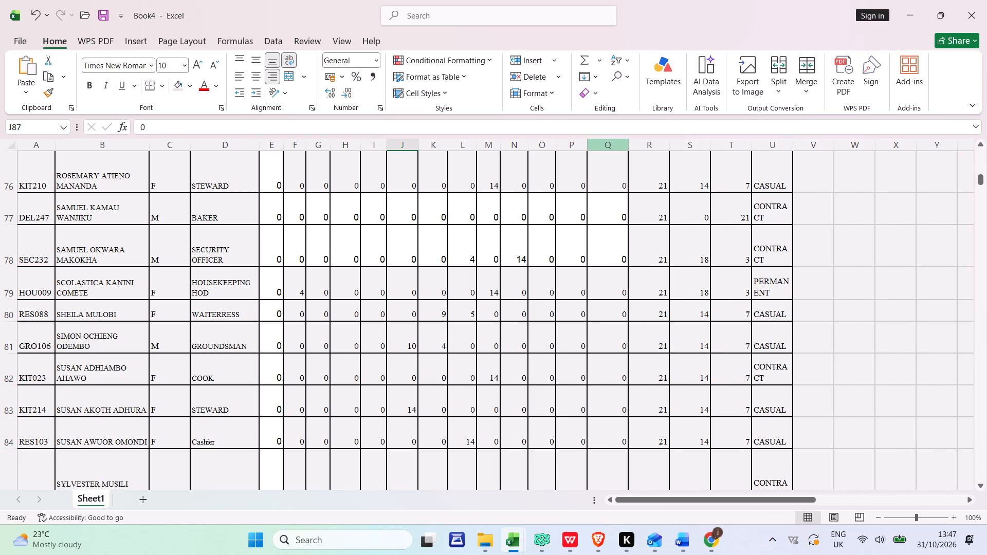
pyautogui.moveTo(628, 147); pyautogui.dragTo(616, 150)
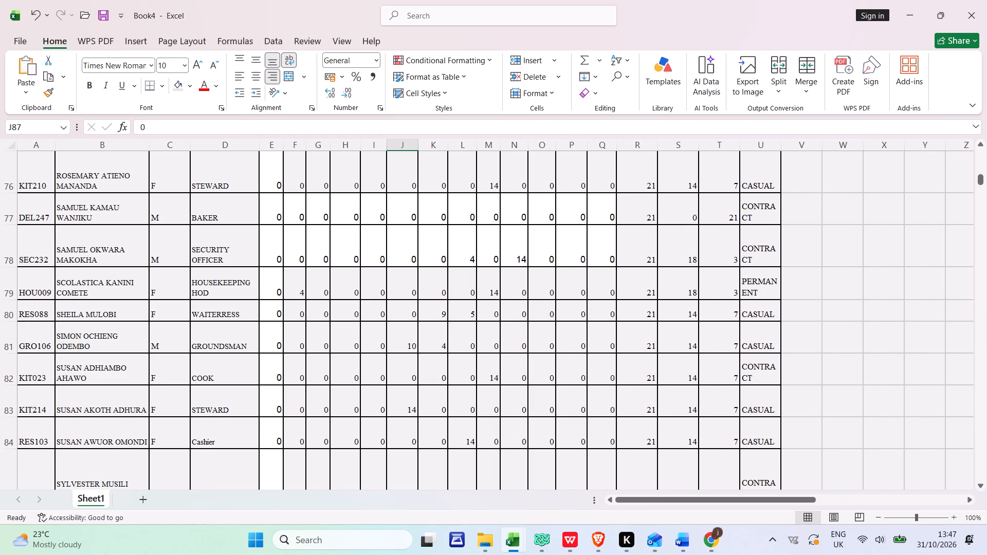
pyautogui.click(659, 147)
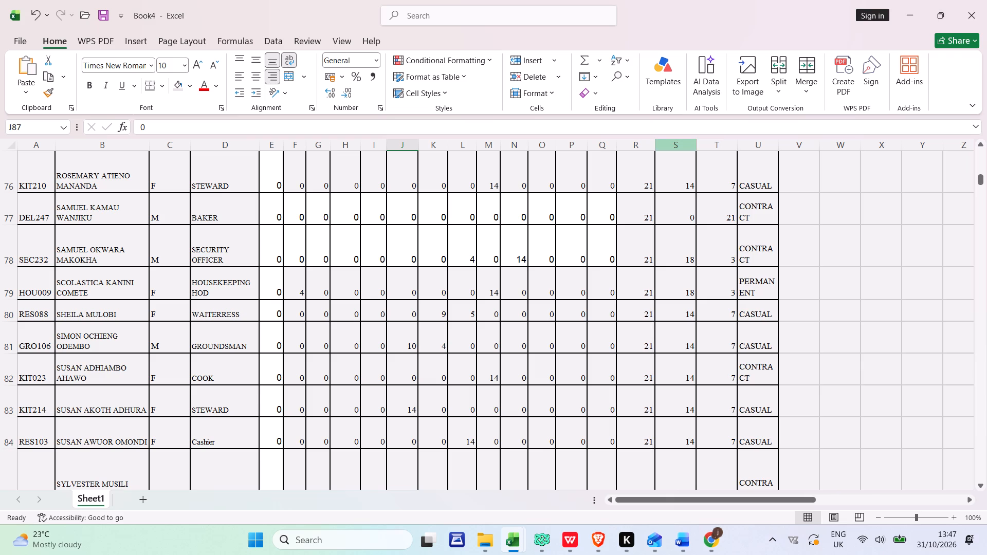
pyautogui.moveTo(697, 147); pyautogui.dragTo(691, 147)
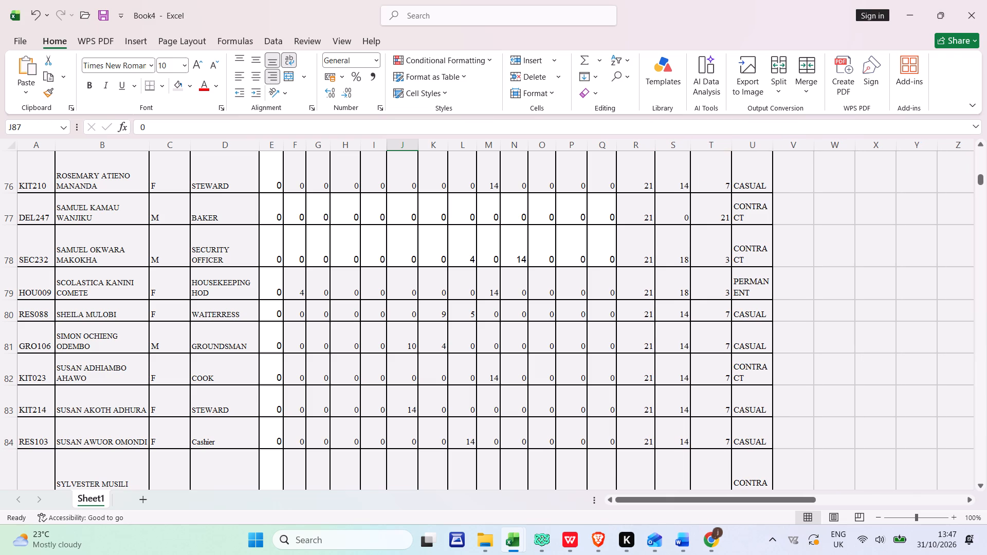
# Widen the Type of employment column so CONTRACT and PERMANENT each fit on one line.
pyautogui.scroll(-5, 725, 271)
pyautogui.scroll(3, 721, 279)
pyautogui.scroll(-1, 719, 279)
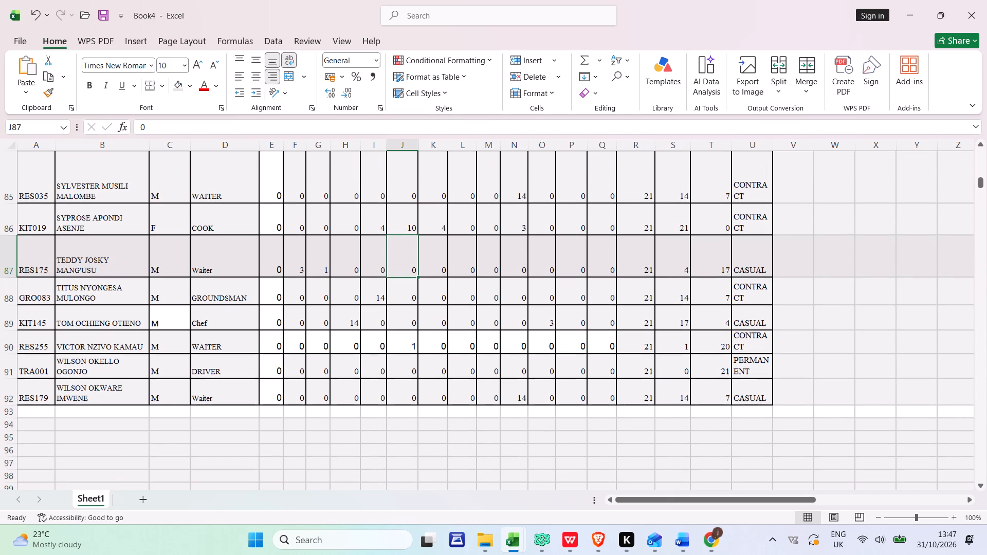
pyautogui.moveTo(774, 147); pyautogui.dragTo(808, 148)
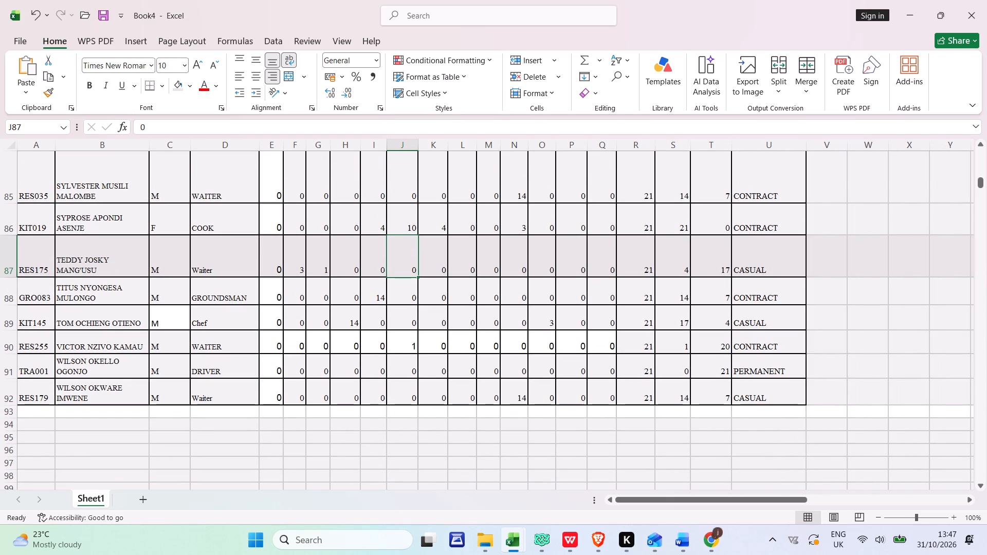
pyautogui.moveTo(808, 148); pyautogui.dragTo(815, 148)
# Widen the Unutilized days, Total days taken and Total leave days columns so their row 1 headings have more room.
pyautogui.scroll(5, 751, 198)
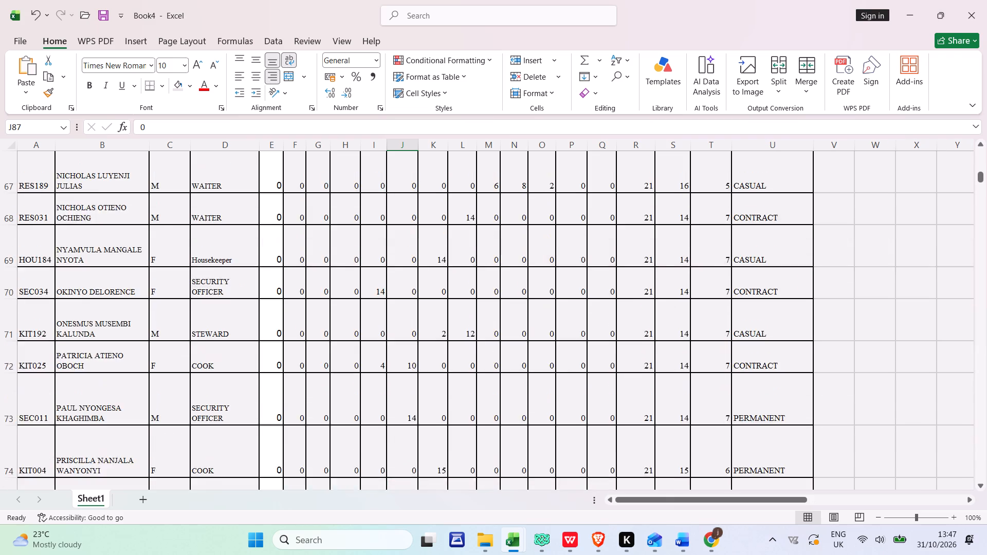
pyautogui.scroll(14, 749, 197)
pyautogui.scroll(15, 748, 196)
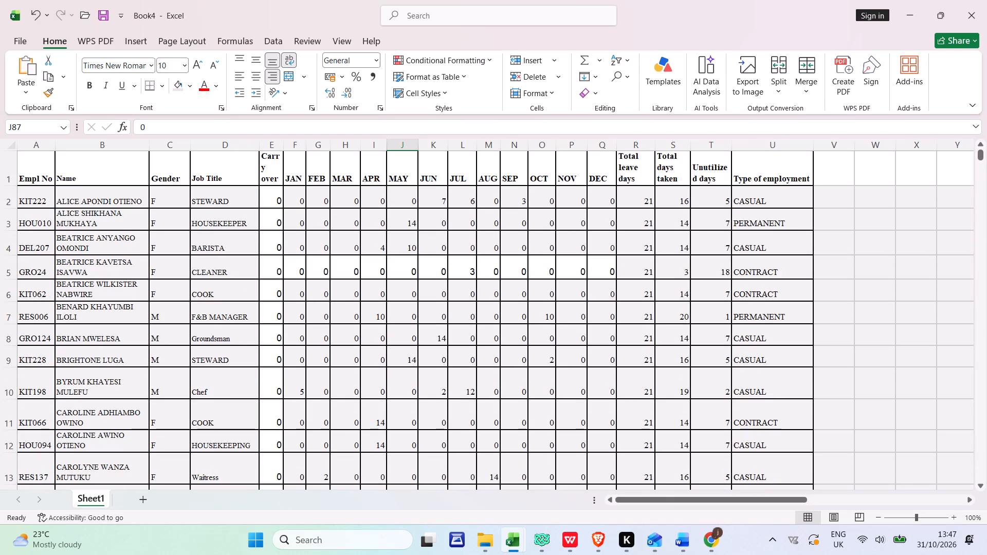
pyautogui.moveTo(731, 149); pyautogui.dragTo(747, 149)
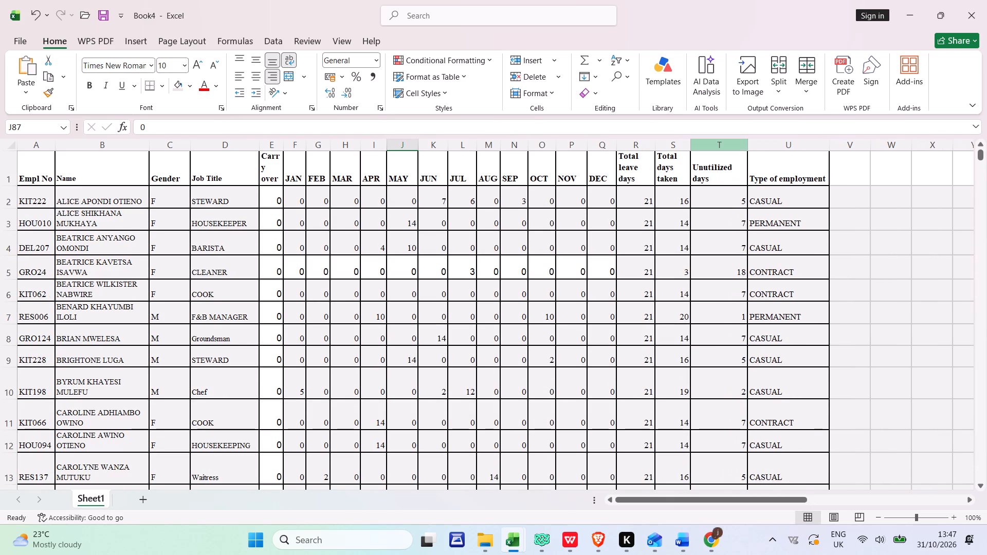
pyautogui.doubleClick(689, 145)
pyautogui.doubleClick(689, 145)
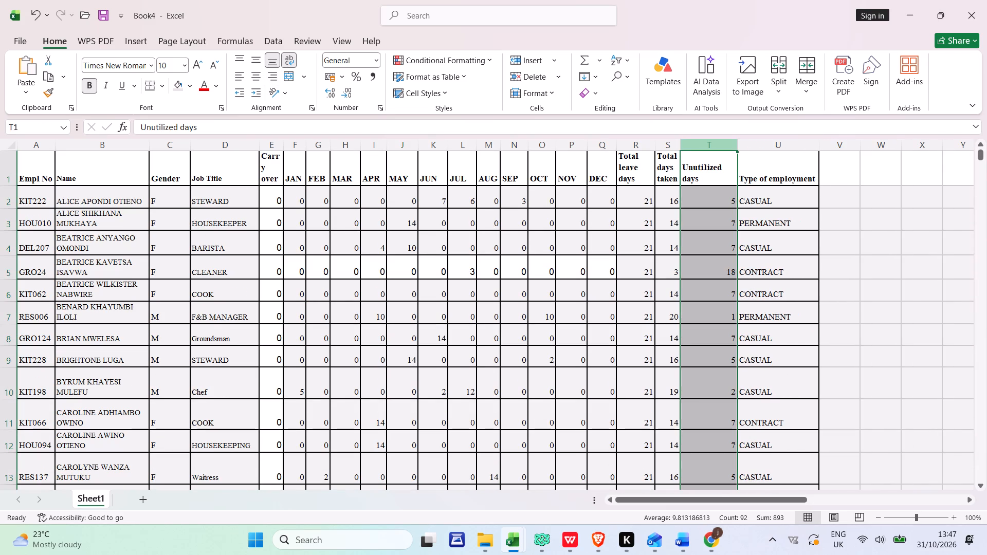
pyautogui.moveTo(681, 148); pyautogui.dragTo(715, 149)
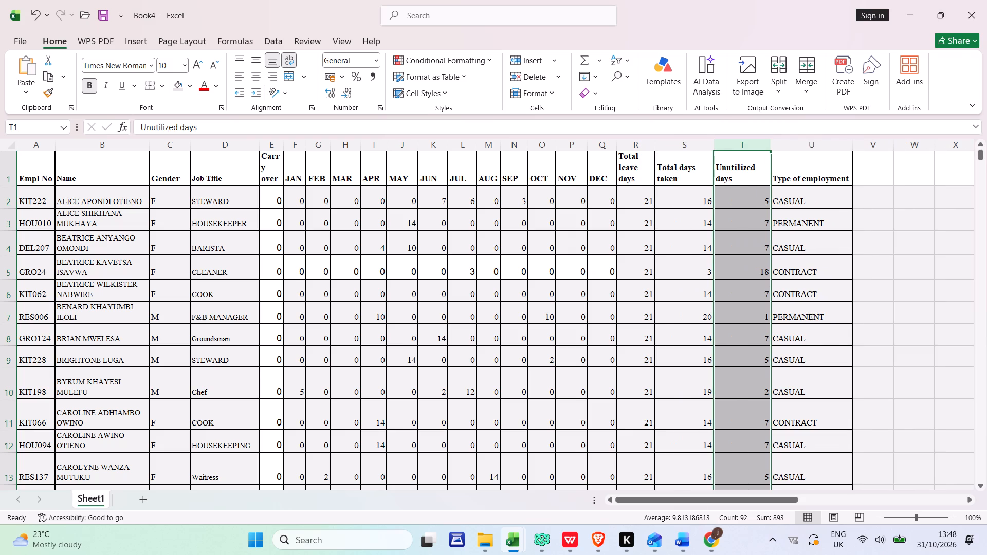
pyautogui.moveTo(714, 145); pyautogui.dragTo(705, 145)
pyautogui.moveTo(656, 143); pyautogui.dragTo(673, 143)
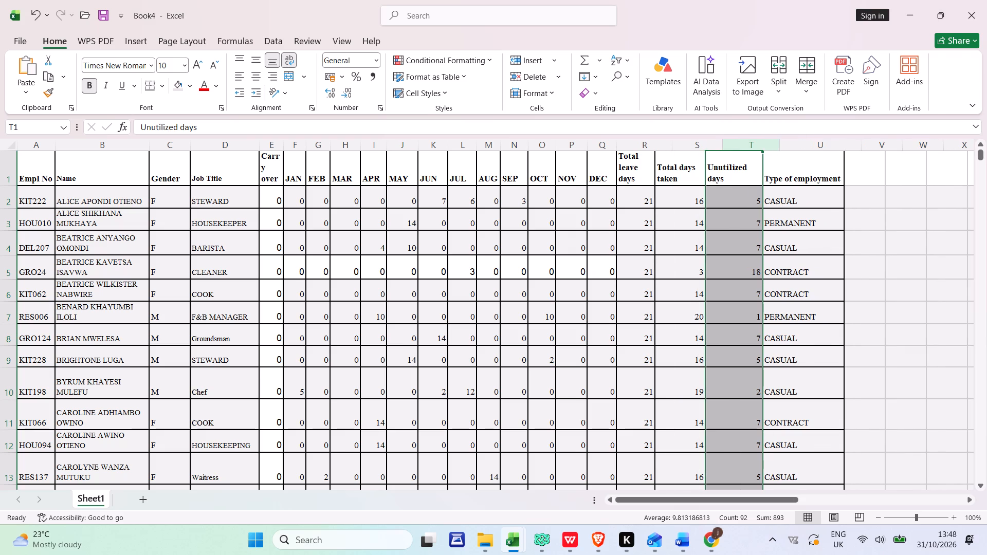
# Reduce the heights of rows 73, 74, 75 and 69 so each closely fits its two-line text.
pyautogui.scroll(-2, 631, 392)
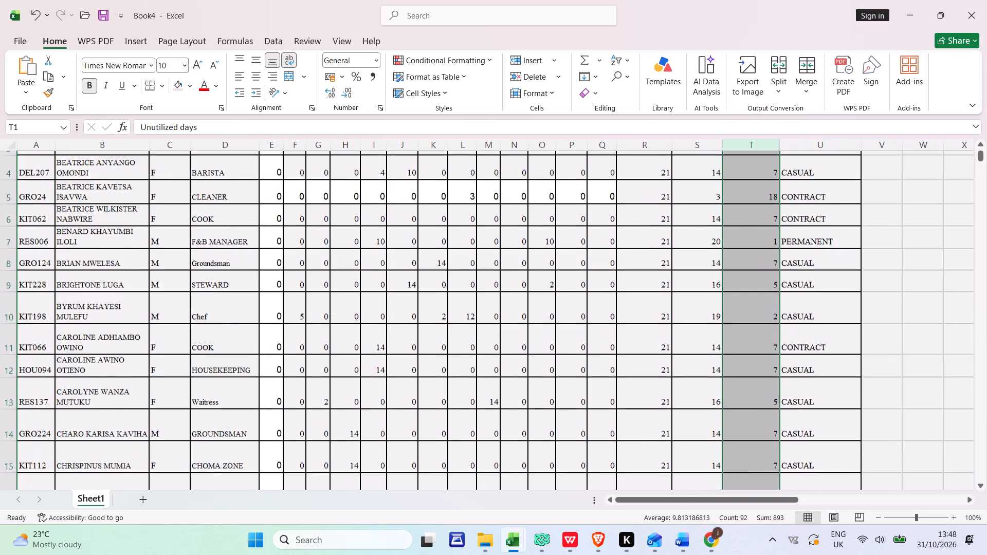
pyautogui.scroll(-10, 632, 392)
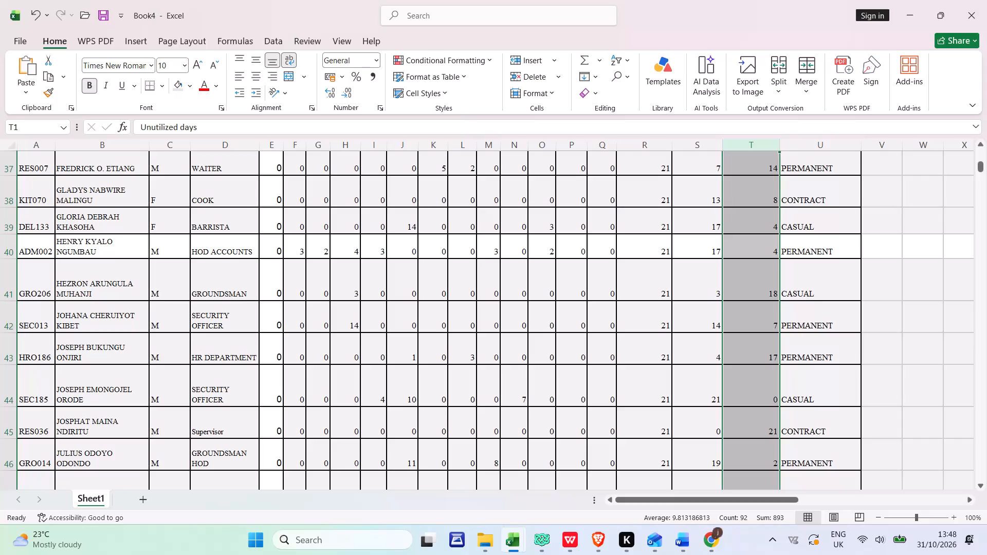
pyautogui.scroll(-8, 636, 390)
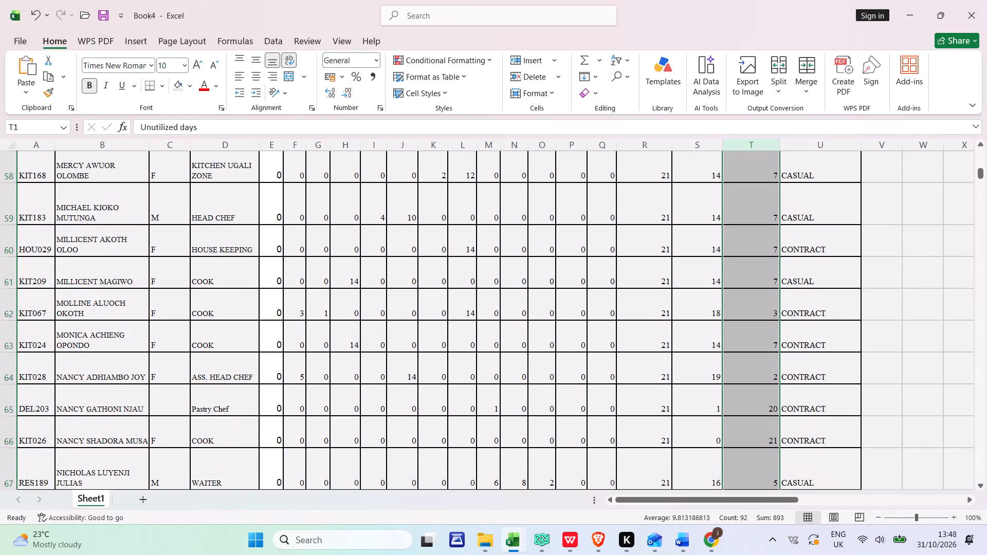
pyautogui.scroll(-2, 636, 390)
pyautogui.moveTo(13, 425); pyautogui.dragTo(13, 424)
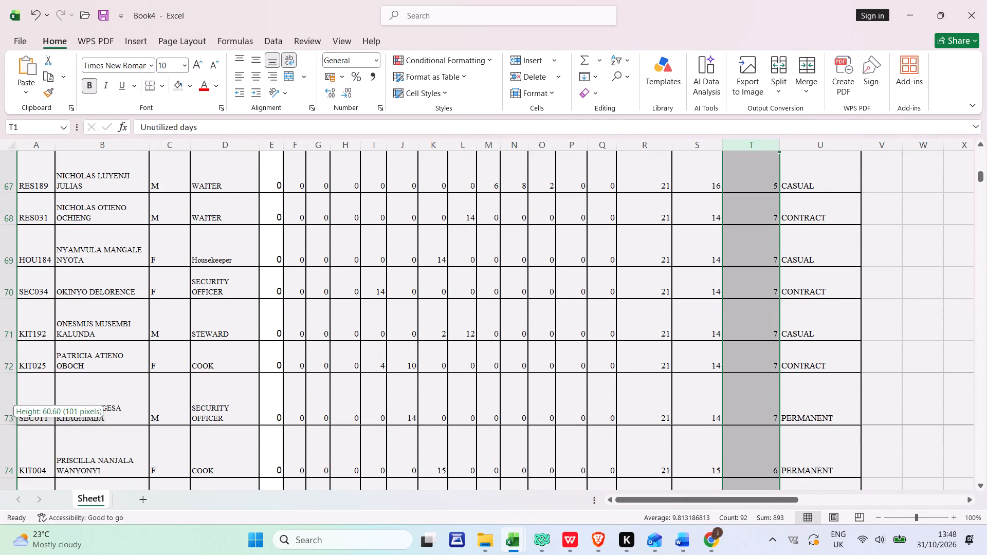
pyautogui.moveTo(13, 424); pyautogui.dragTo(12, 403)
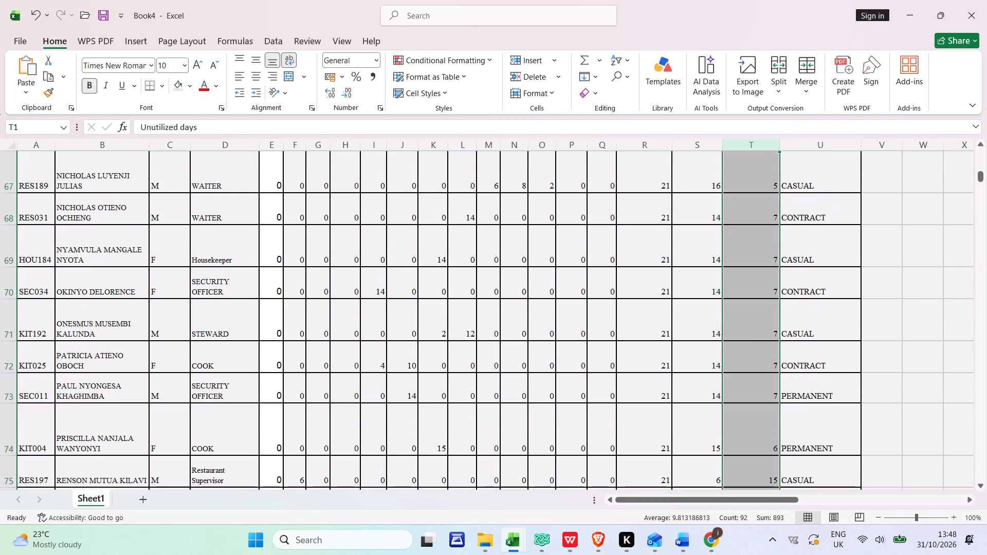
pyautogui.moveTo(16, 456); pyautogui.dragTo(18, 433)
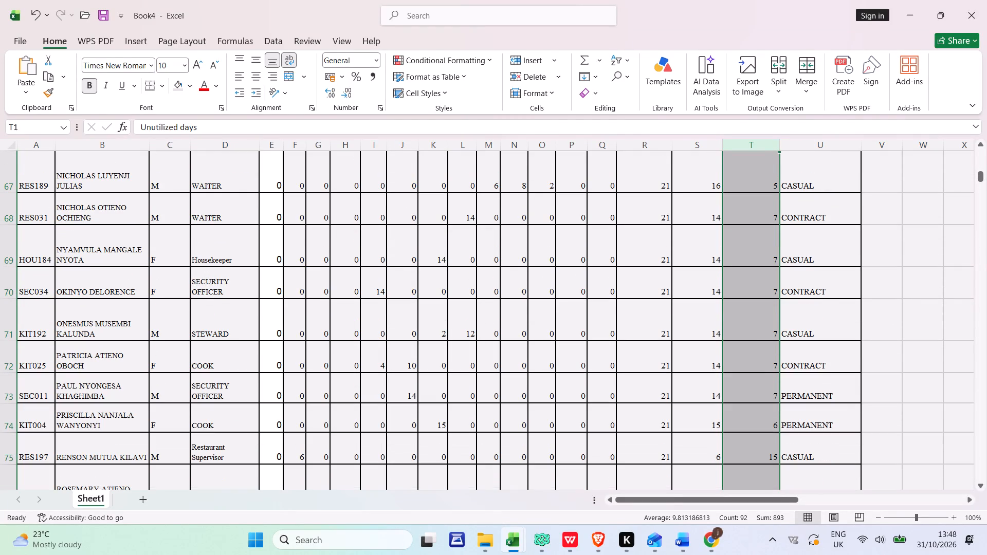
pyautogui.moveTo(16, 463); pyautogui.dragTo(16, 455)
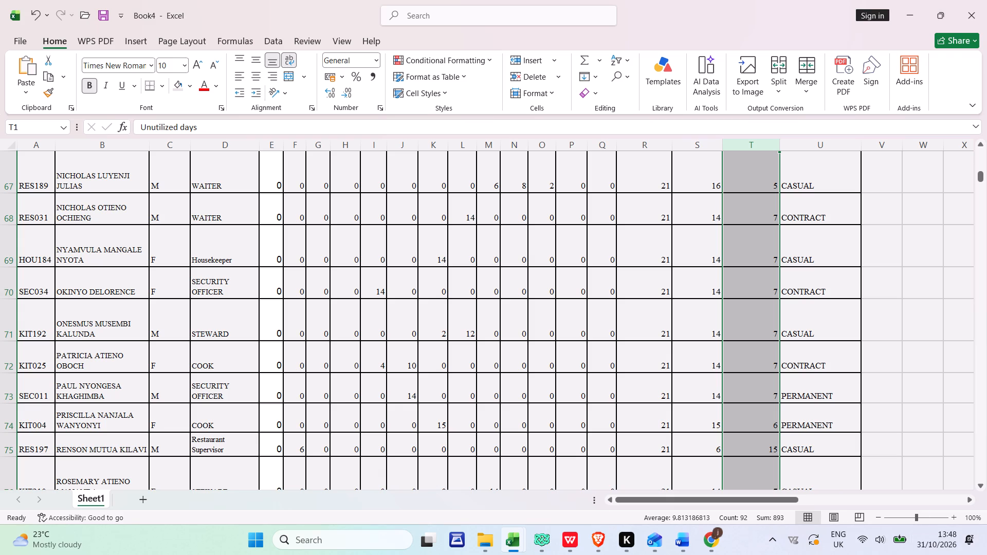
pyautogui.moveTo(16, 265); pyautogui.dragTo(16, 250)
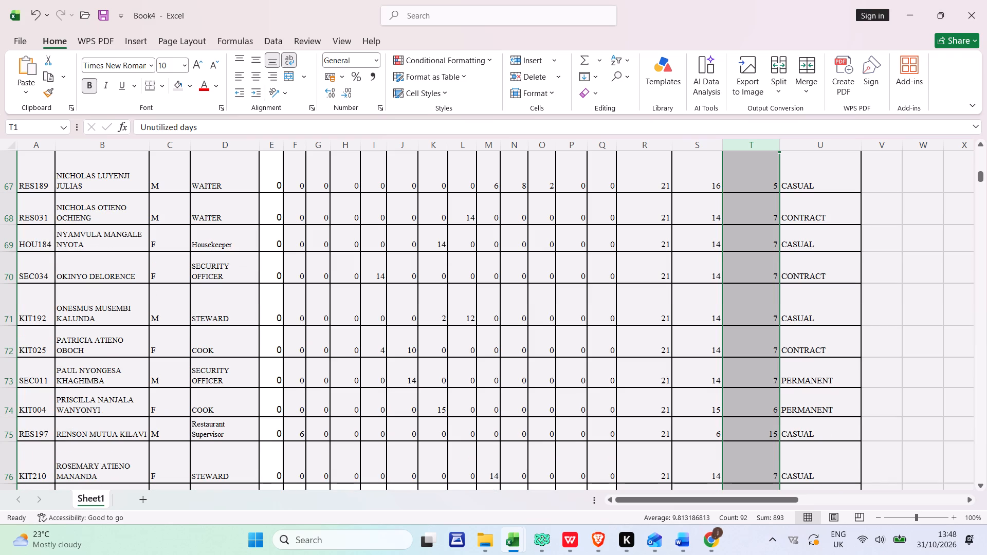
# Reduce the heights of rows 59, 61, 49, 44, 41 and 10 so each fits its text more closely.
pyautogui.scroll(4, 506, 357)
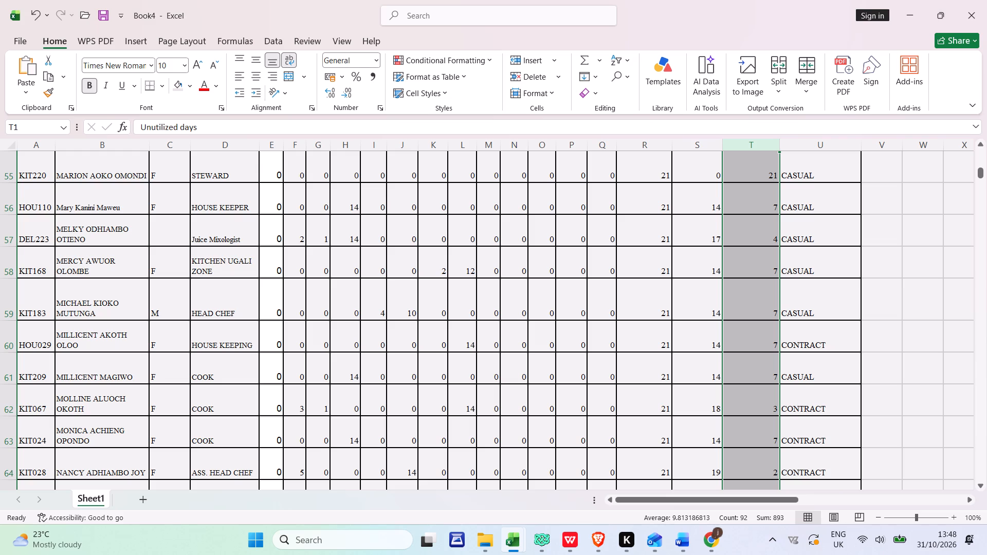
pyautogui.moveTo(14, 319); pyautogui.dragTo(14, 314)
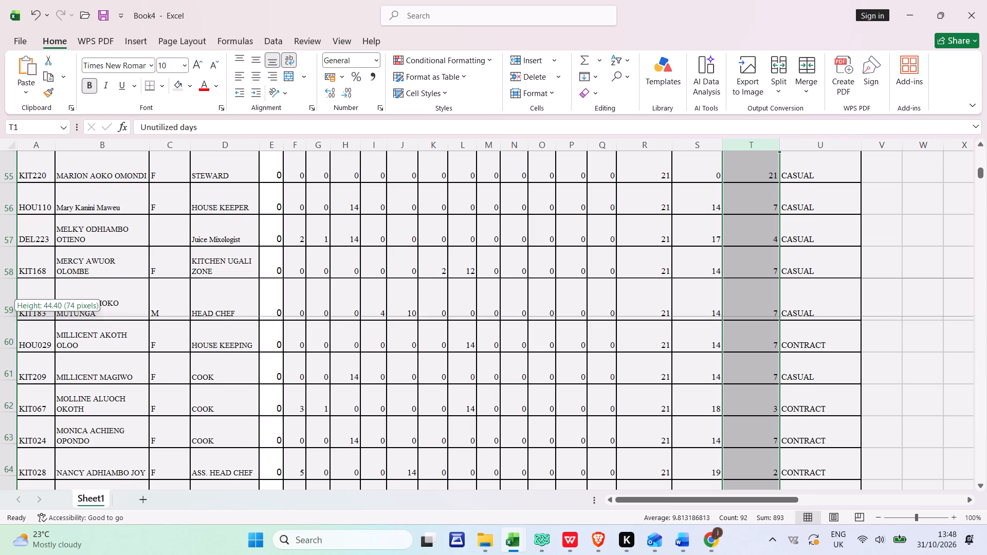
pyautogui.moveTo(14, 314); pyautogui.dragTo(13, 308)
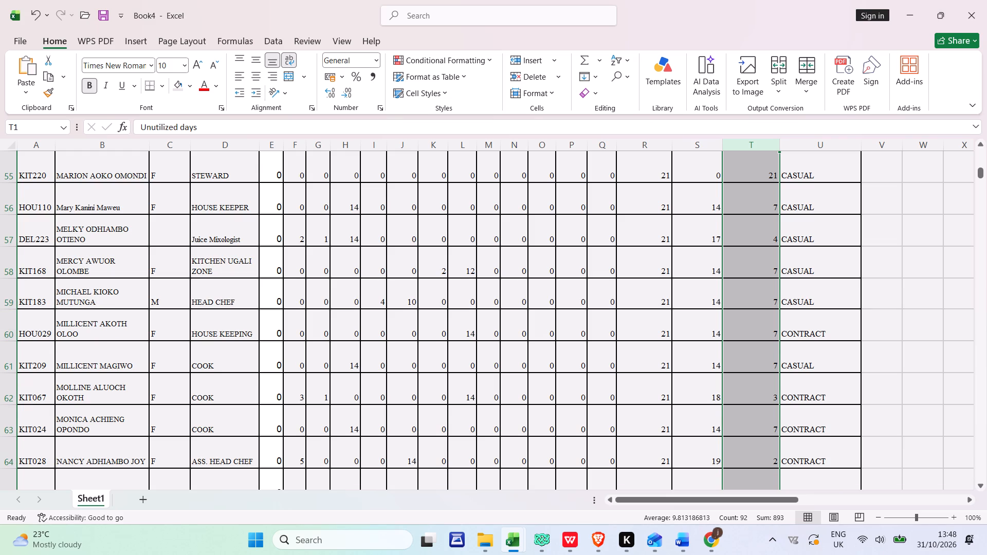
pyautogui.moveTo(14, 372); pyautogui.dragTo(14, 363)
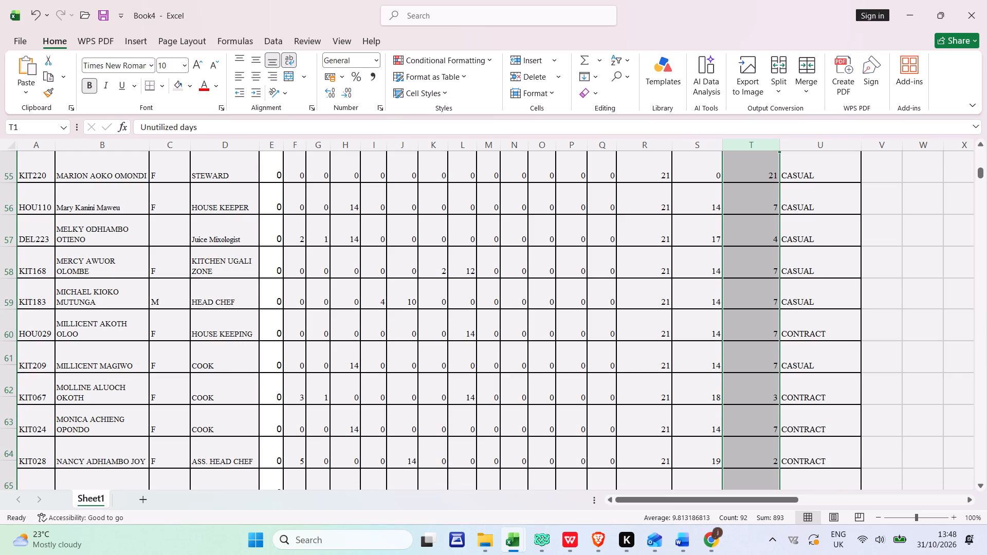
pyautogui.scroll(4, 70, 346)
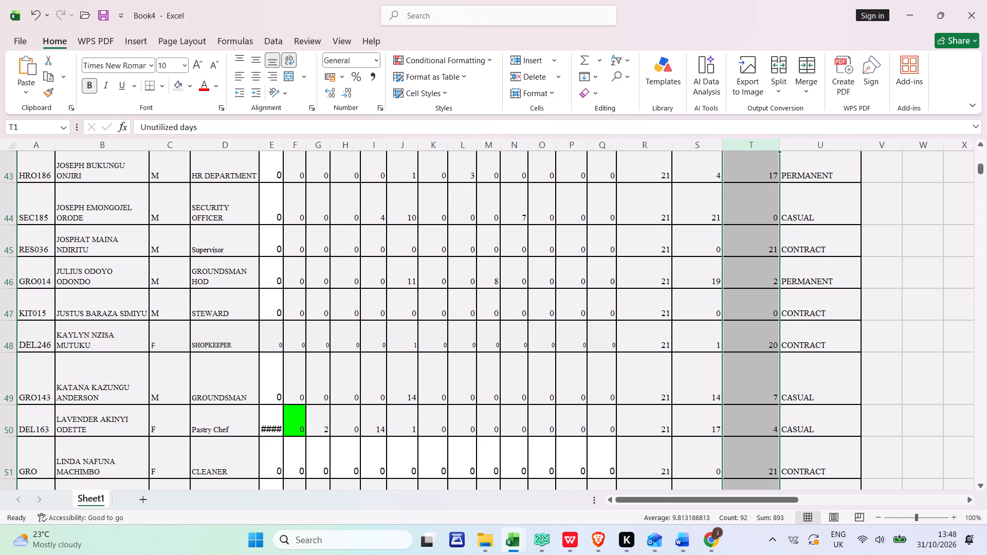
pyautogui.moveTo(15, 405); pyautogui.dragTo(15, 381)
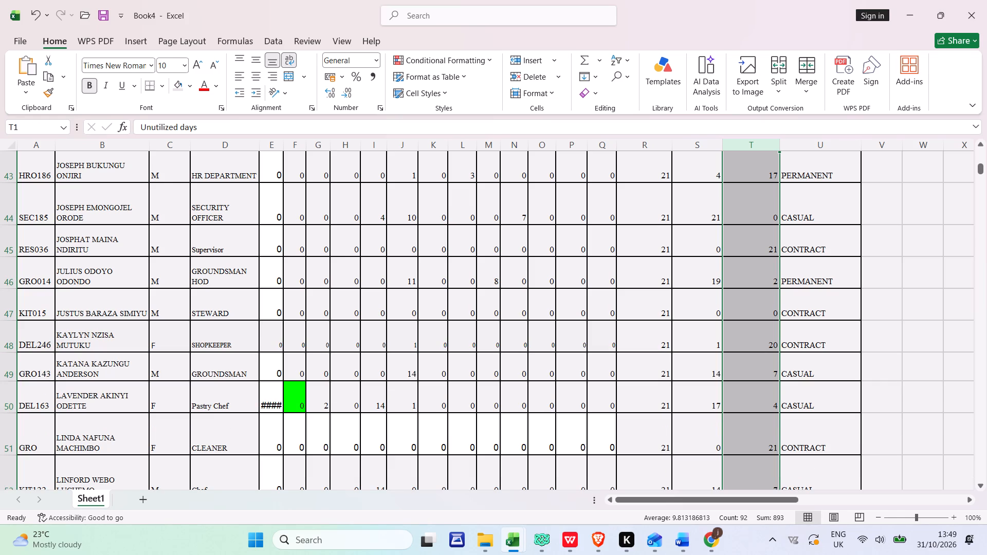
pyautogui.scroll(1, 94, 274)
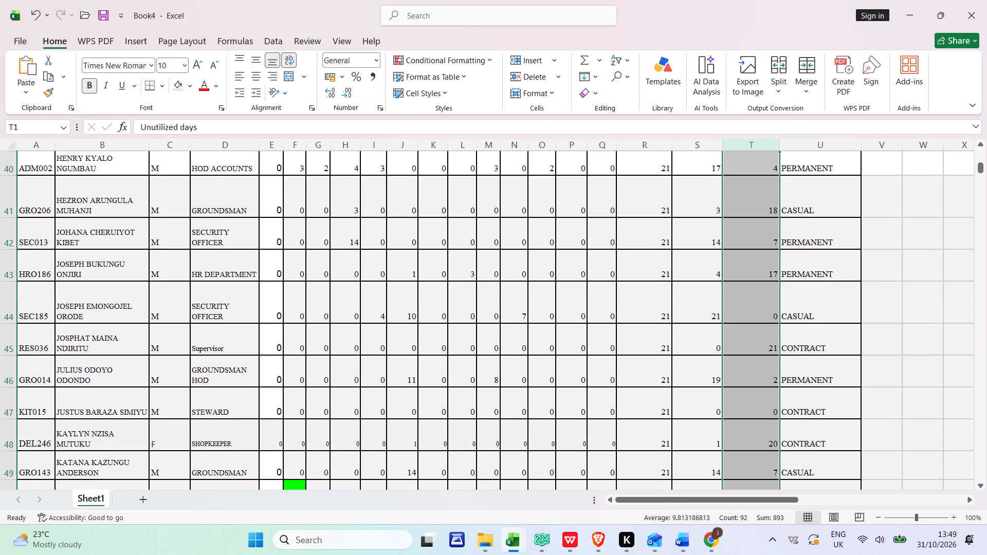
pyautogui.moveTo(14, 324); pyautogui.dragTo(12, 312)
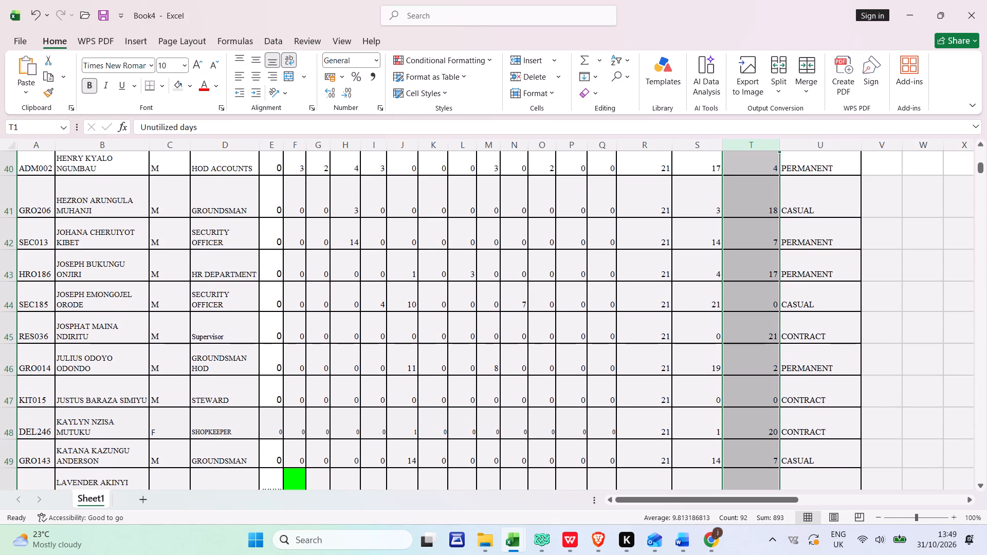
pyautogui.scroll(2, 29, 274)
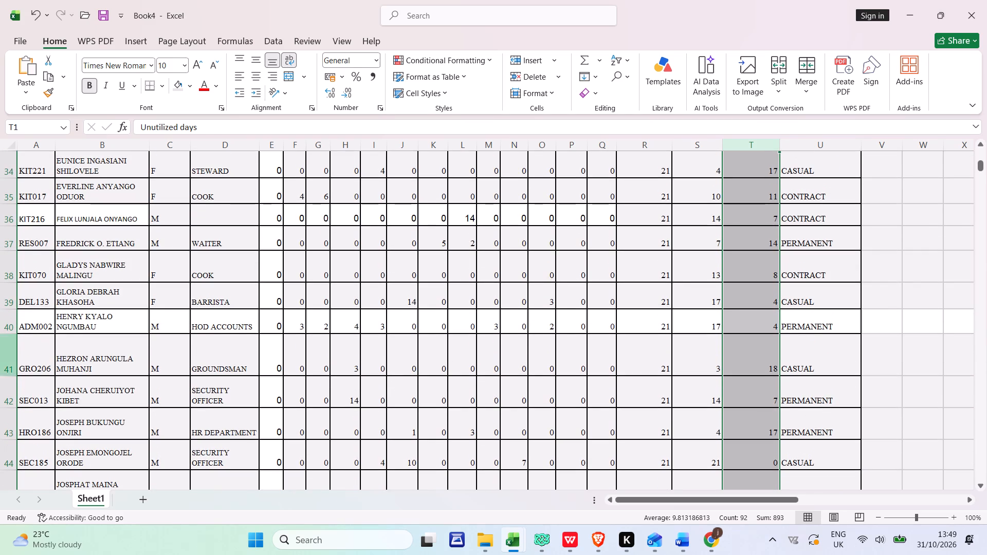
pyautogui.moveTo(16, 376); pyautogui.dragTo(19, 365)
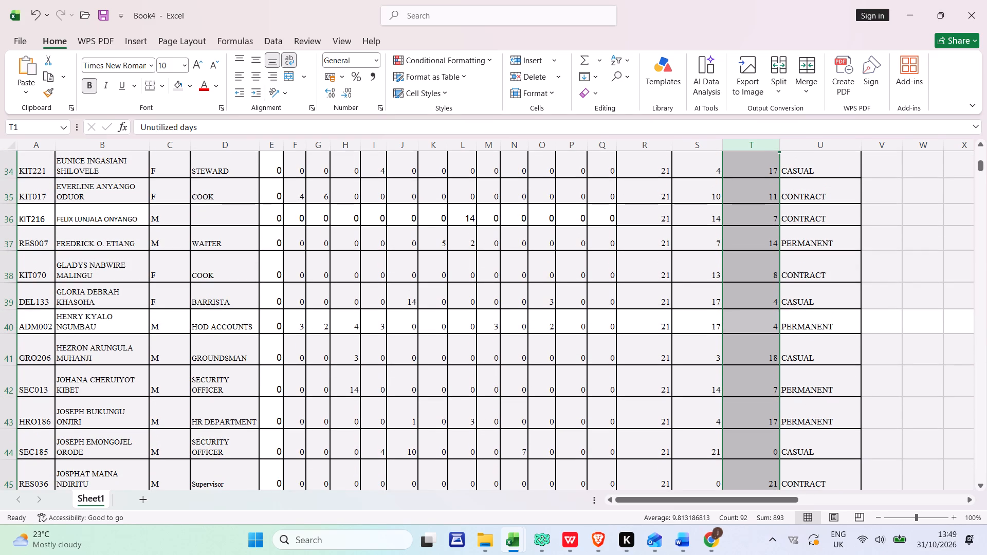
pyautogui.click(897, 324)
pyautogui.scroll(11, 824, 335)
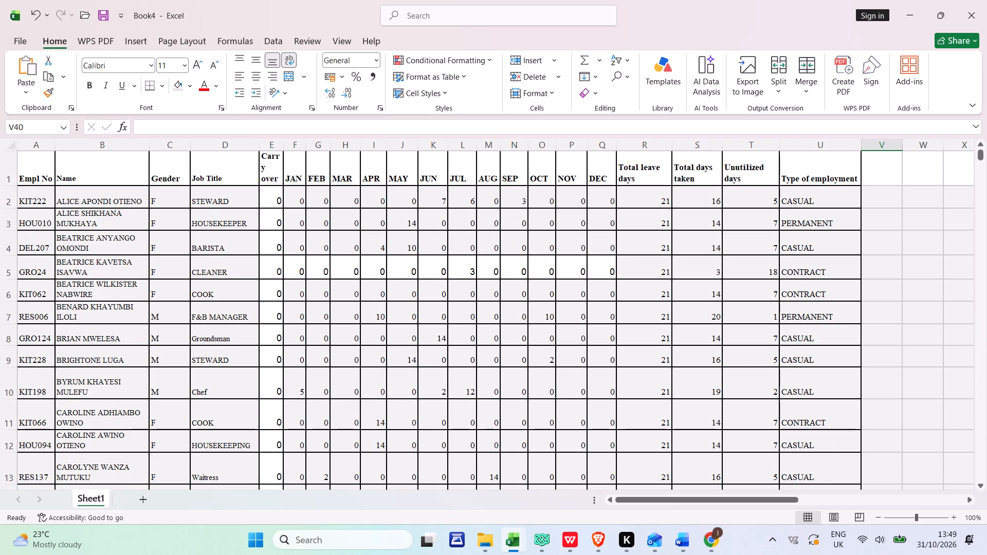
pyautogui.moveTo(14, 398); pyautogui.dragTo(16, 391)
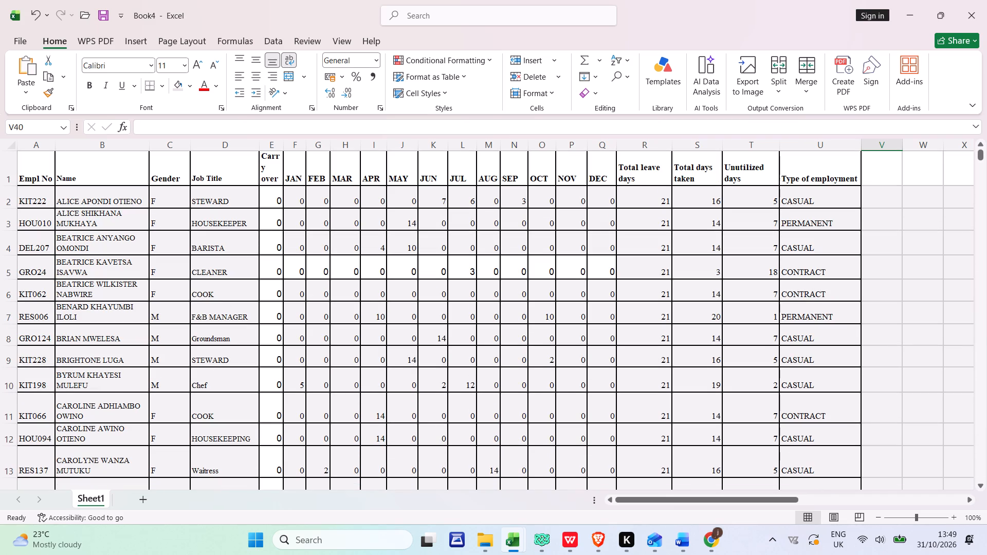
# Widen the Carry over column slightly so the word Carry in its row 1 heading fits on one line.
pyautogui.scroll(9, 54, 336)
pyautogui.scroll(-2, 229, 320)
pyautogui.scroll(3, 229, 320)
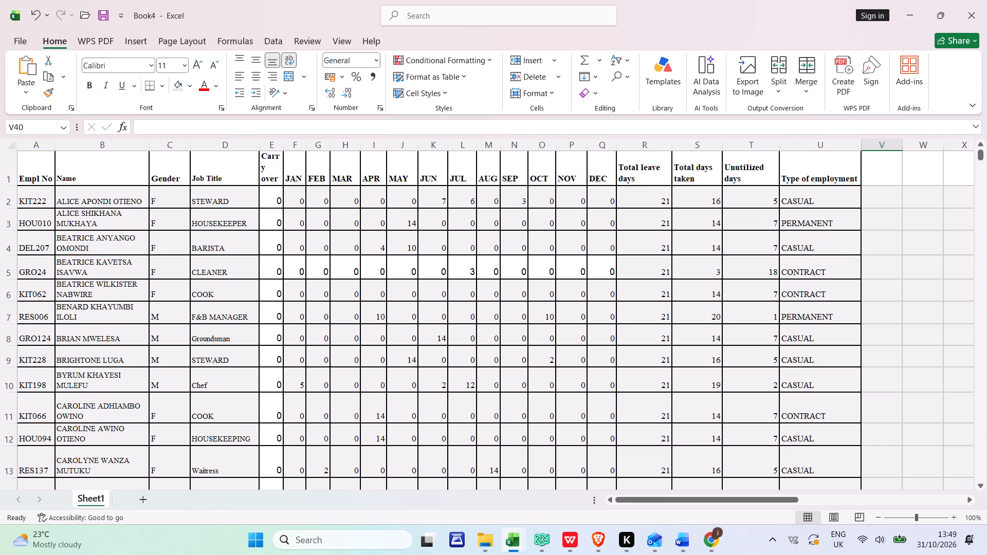
pyautogui.moveTo(284, 146); pyautogui.dragTo(285, 146)
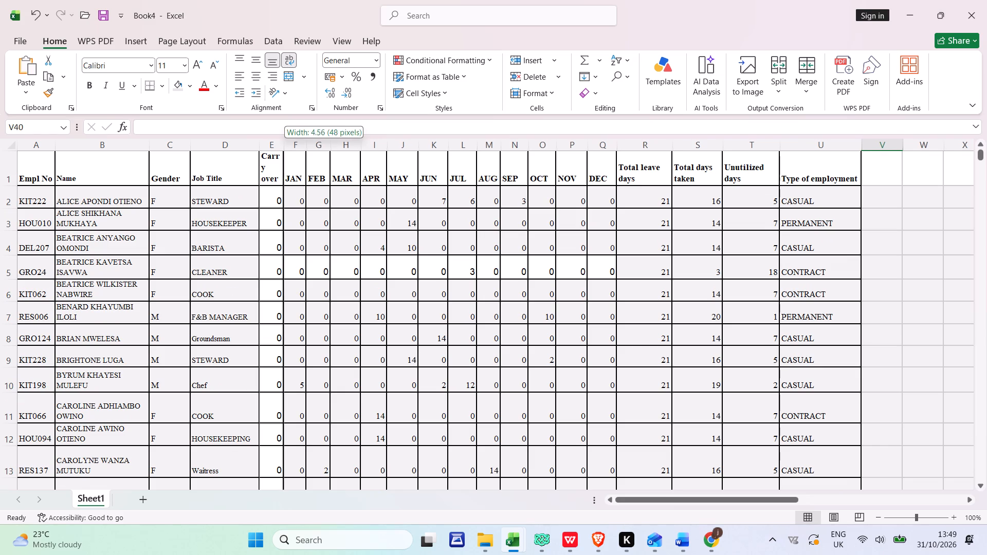
pyautogui.moveTo(285, 146); pyautogui.dragTo(289, 146)
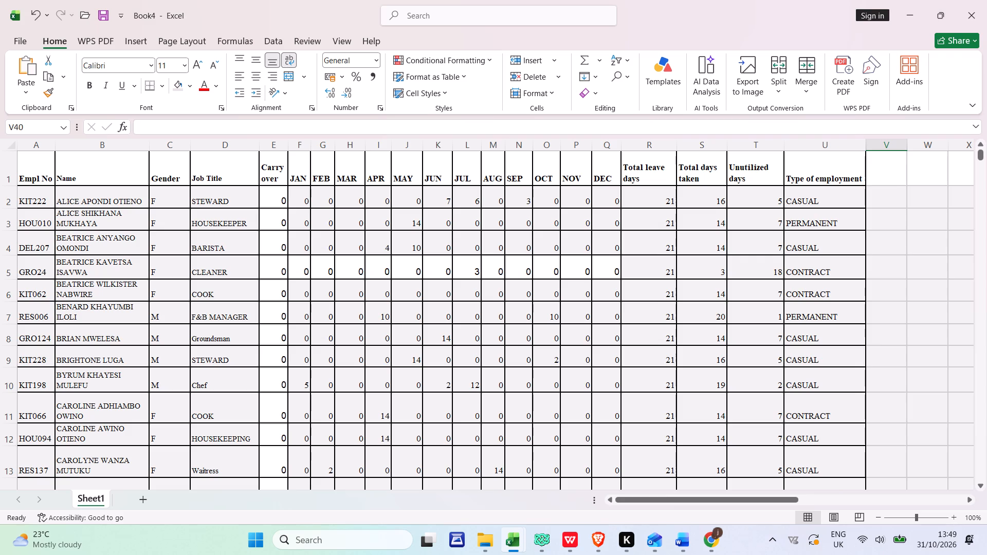
# Reduce the heights of rows 23, 25, 27, 28 and 29 so each fits its text more closely.
pyautogui.scroll(-1, 282, 314)
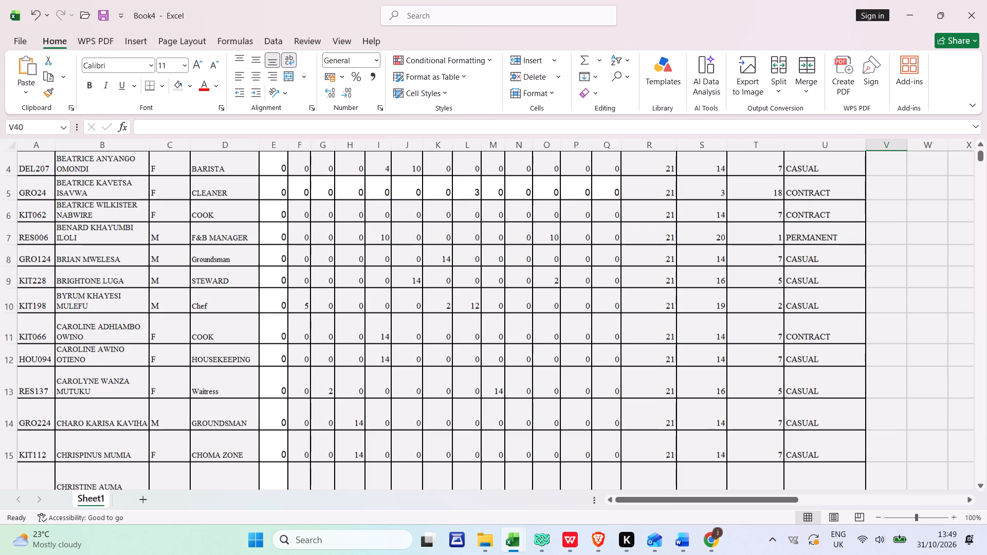
pyautogui.scroll(-5, 77, 363)
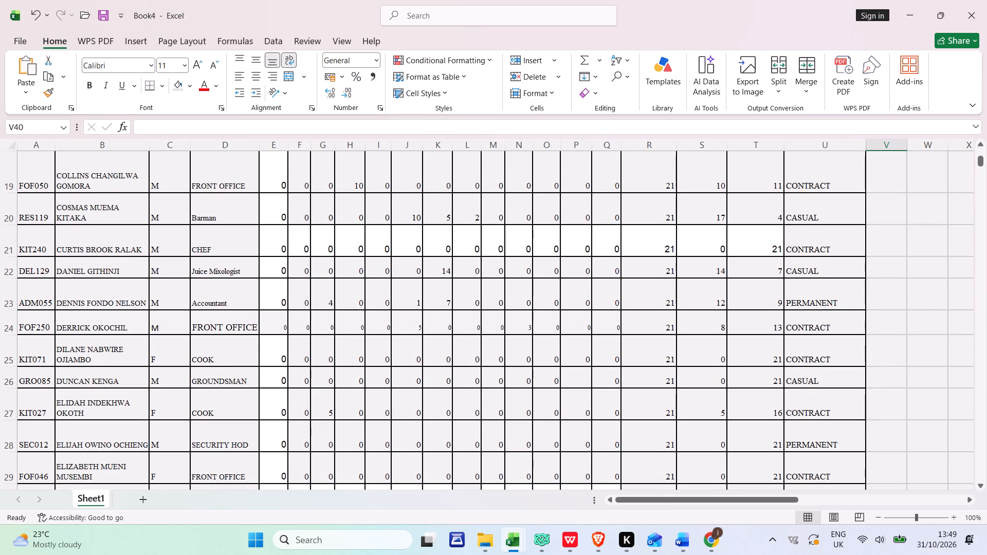
pyautogui.moveTo(16, 309); pyautogui.dragTo(16, 302)
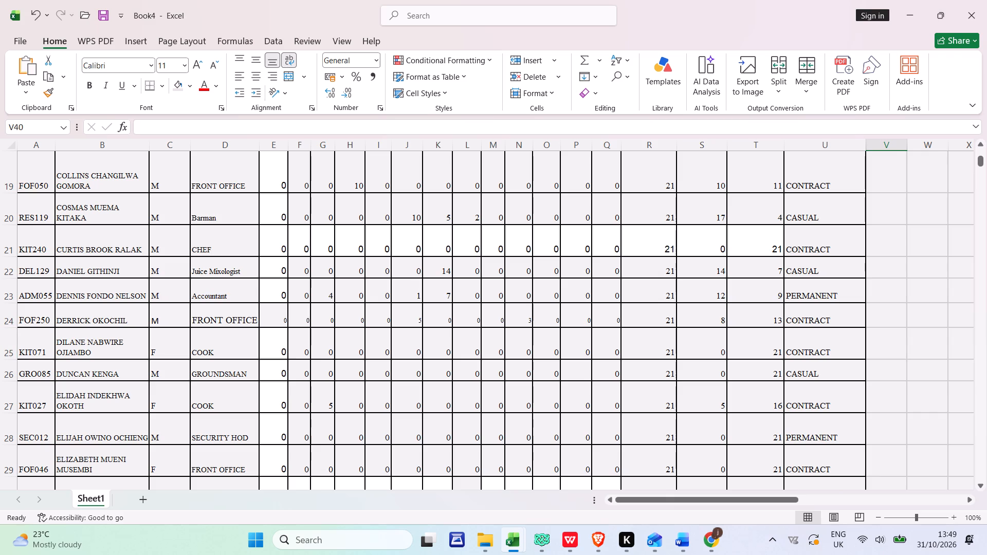
pyautogui.moveTo(14, 359); pyautogui.dragTo(14, 353)
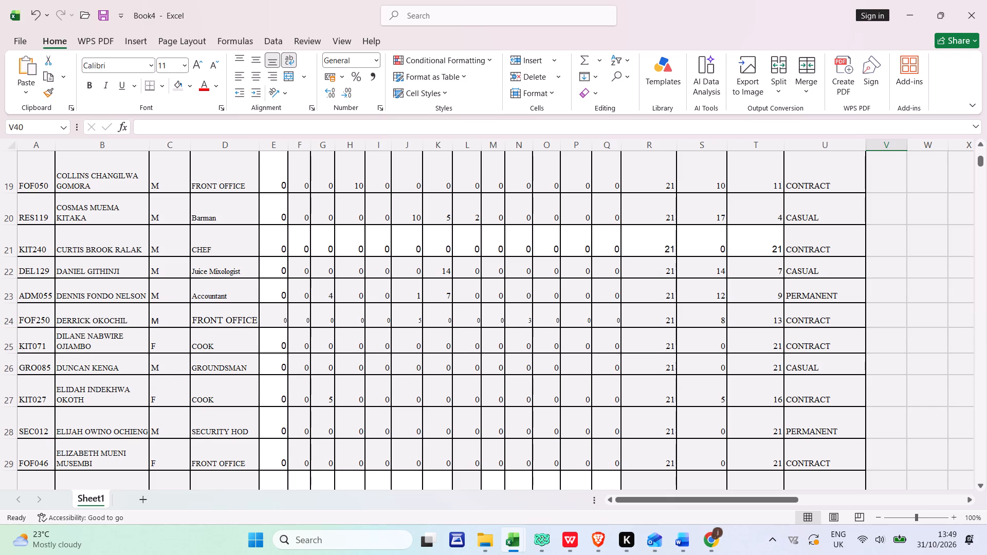
pyautogui.moveTo(16, 406); pyautogui.dragTo(16, 398)
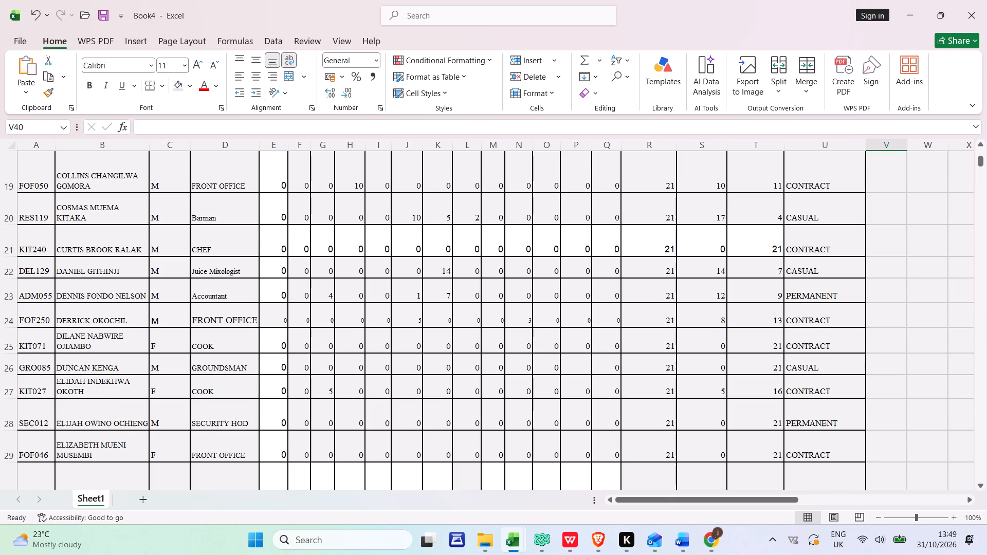
pyautogui.moveTo(15, 430); pyautogui.dragTo(15, 420)
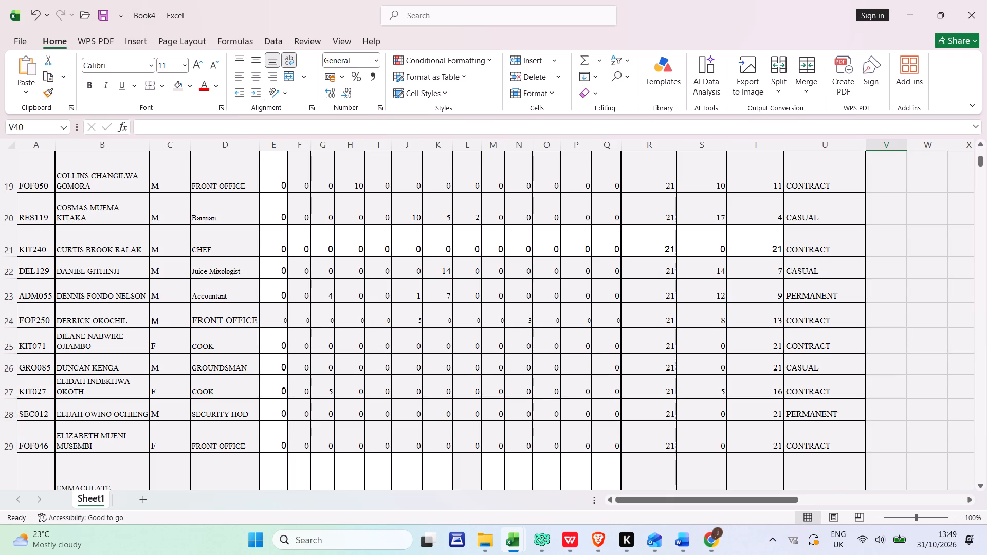
pyautogui.click(14, 454)
# Reduce the heights of rows 30 and 31 so each fits its two-line name closely.
pyautogui.scroll(-2, 68, 430)
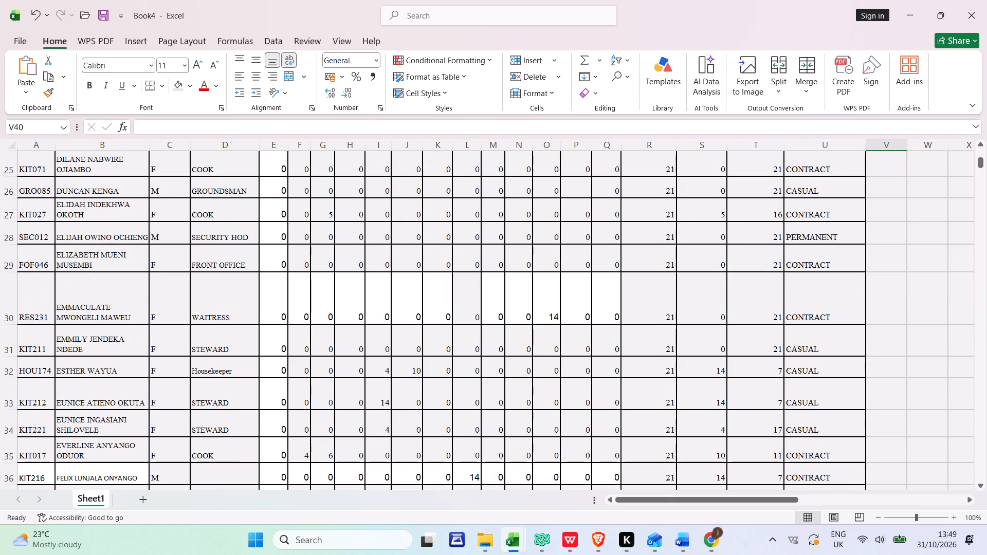
pyautogui.moveTo(12, 323); pyautogui.dragTo(12, 321)
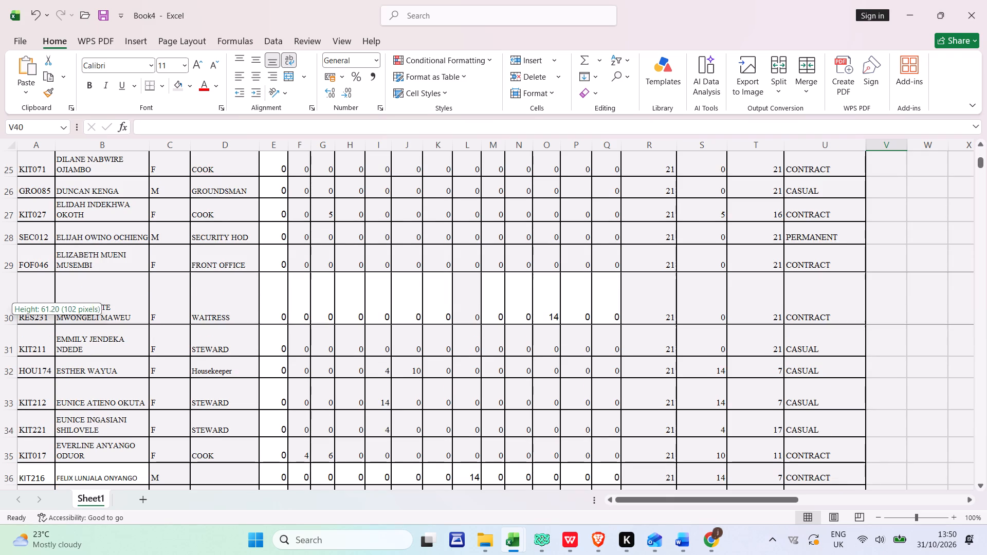
pyautogui.moveTo(12, 321); pyautogui.dragTo(15, 306)
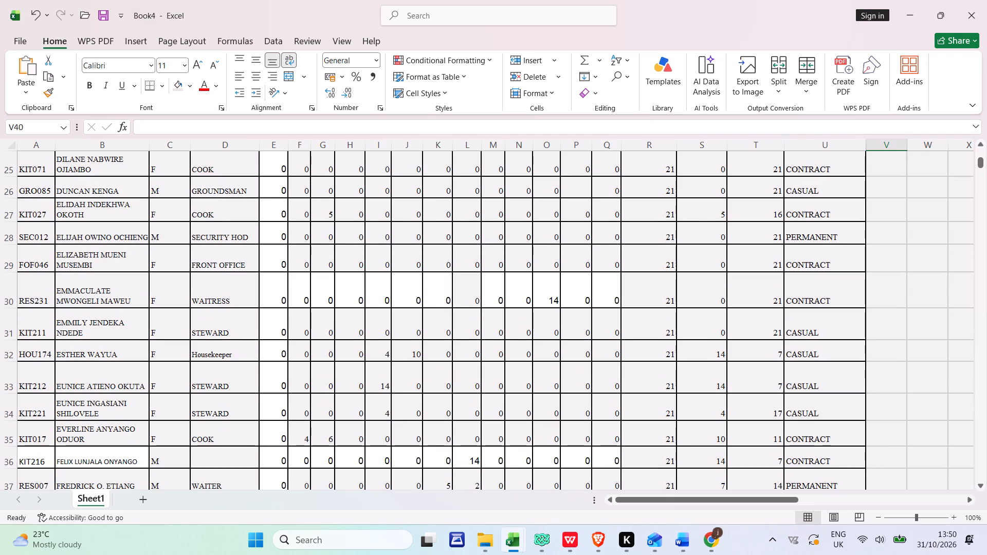
pyautogui.moveTo(14, 308); pyautogui.dragTo(14, 307)
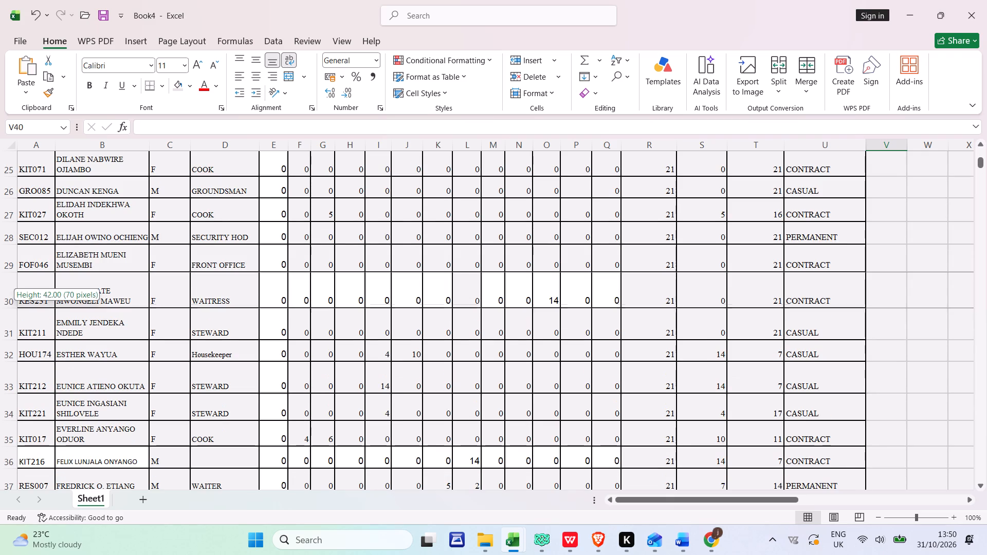
pyautogui.moveTo(14, 307); pyautogui.dragTo(14, 301)
pyautogui.click(14, 301)
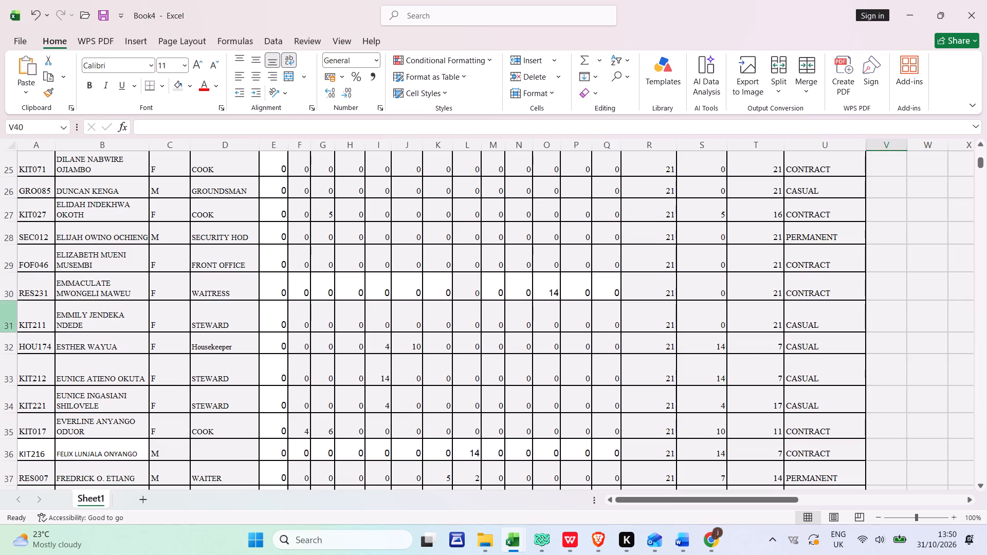
pyautogui.click(13, 333)
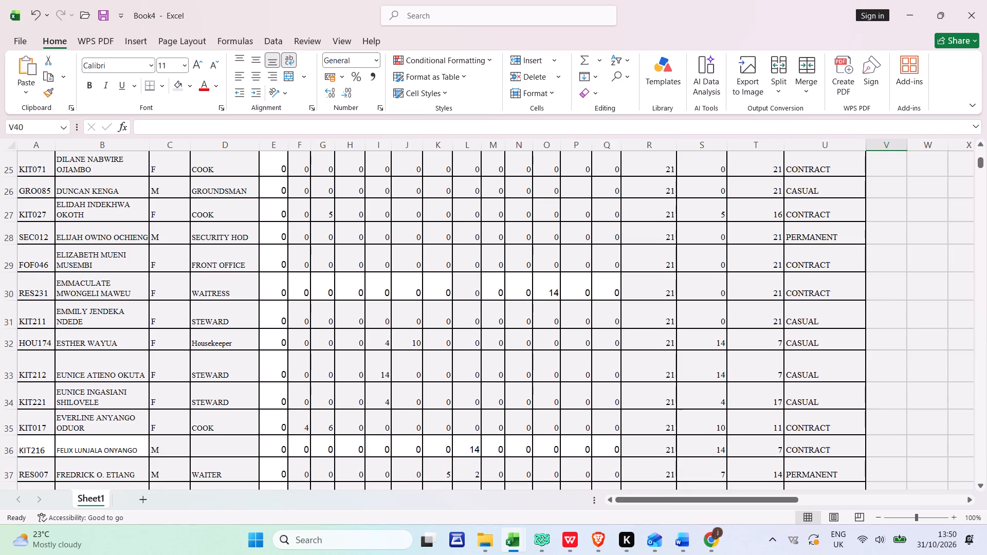
# Reduce the height of row 85 to remove most of the empty space above its two-line name.
pyautogui.scroll(5, 547, 361)
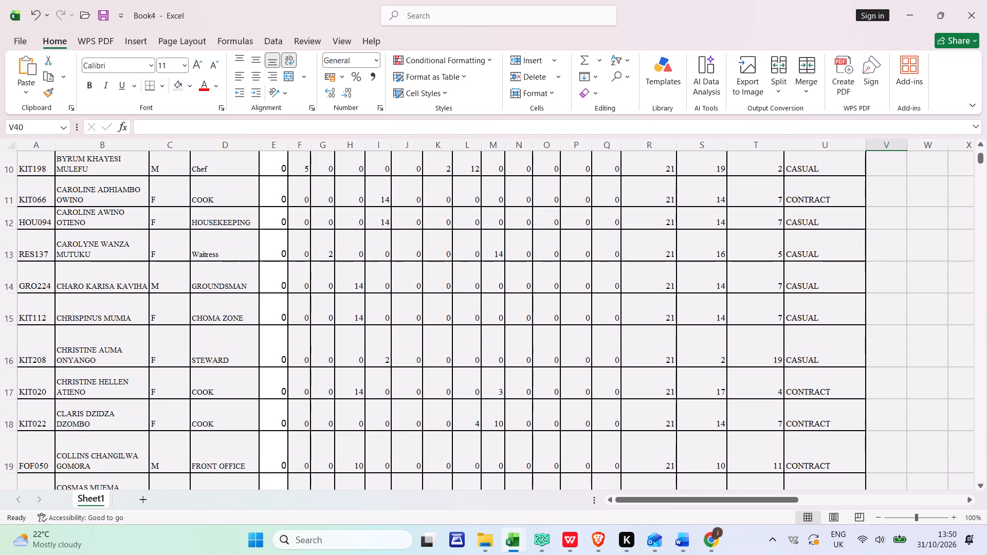
pyautogui.scroll(5, 541, 379)
pyautogui.scroll(3, 194, 314)
pyautogui.scroll(-17, 194, 312)
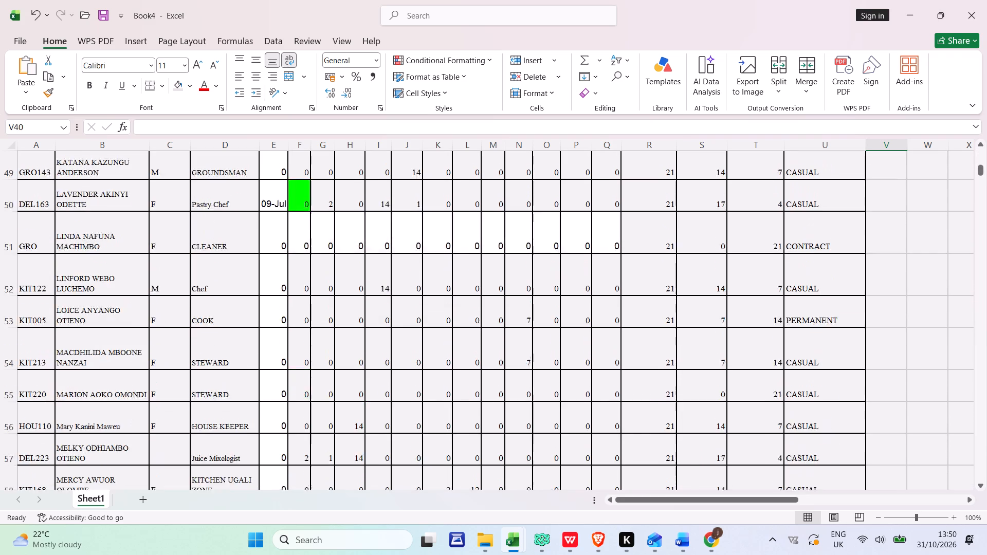
pyautogui.scroll(-14, 226, 326)
pyautogui.scroll(4, 250, 341)
pyautogui.scroll(-1, 250, 341)
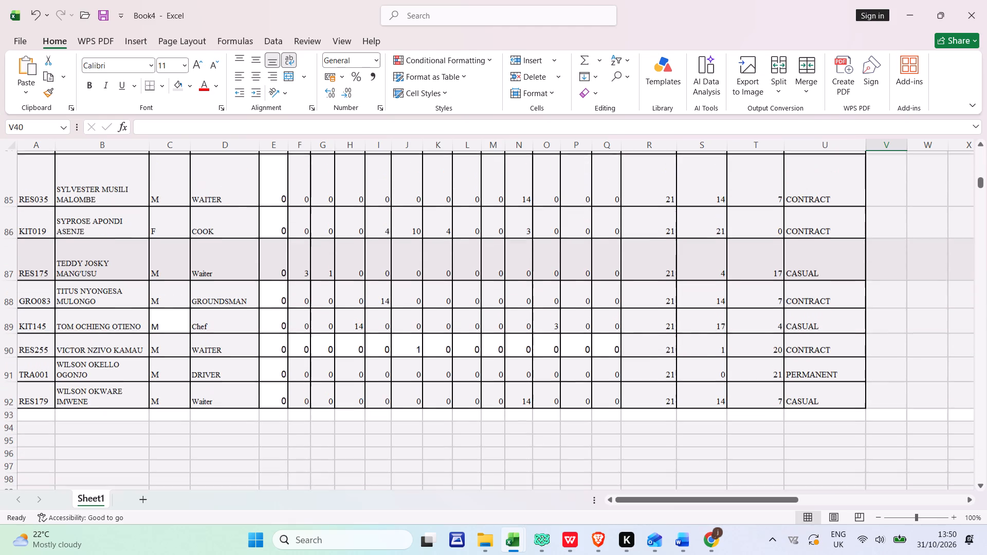
pyautogui.scroll(2, 155, 380)
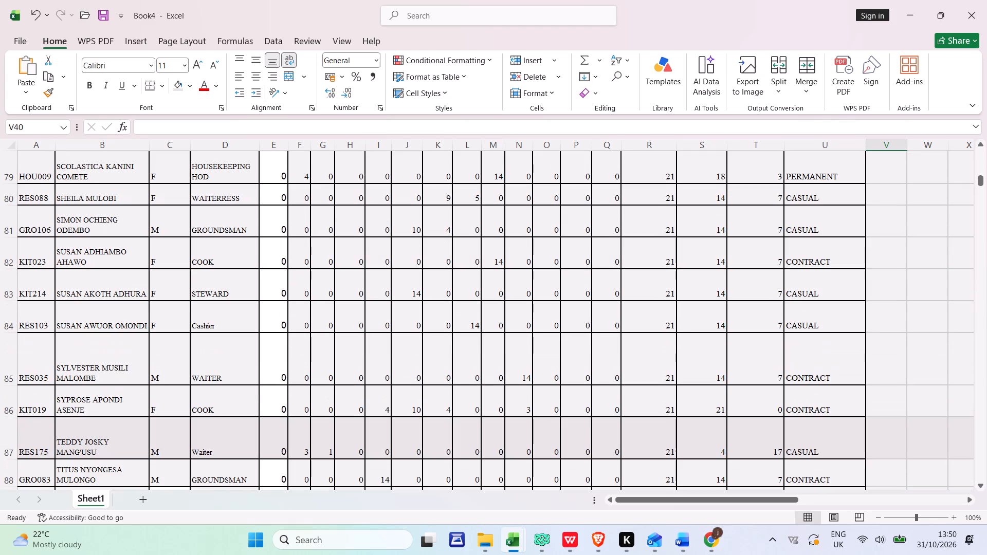
pyautogui.moveTo(14, 383); pyautogui.dragTo(14, 367)
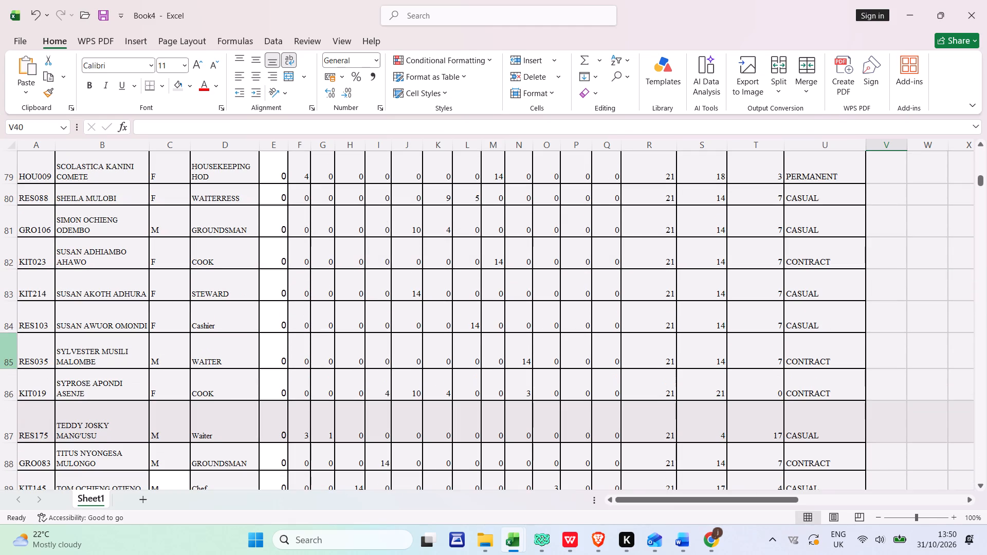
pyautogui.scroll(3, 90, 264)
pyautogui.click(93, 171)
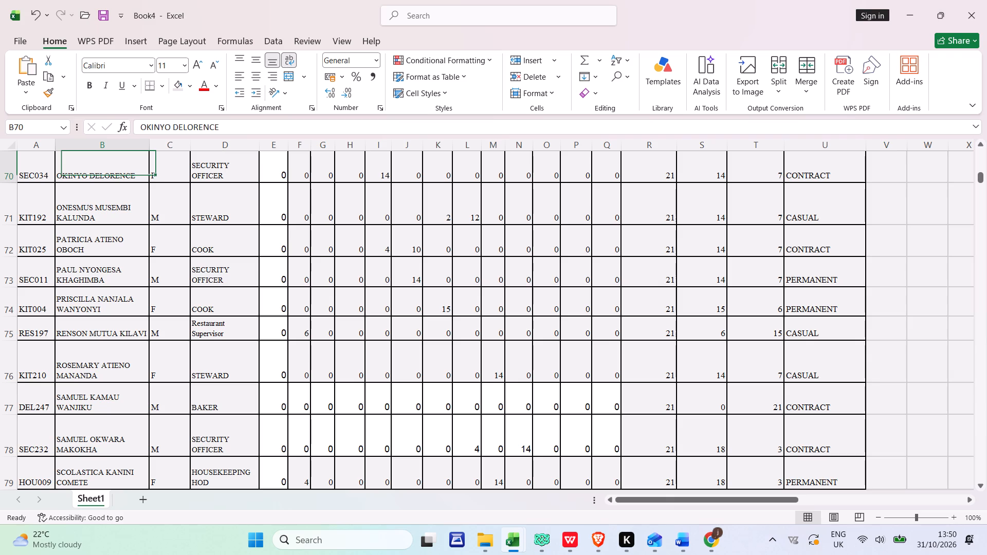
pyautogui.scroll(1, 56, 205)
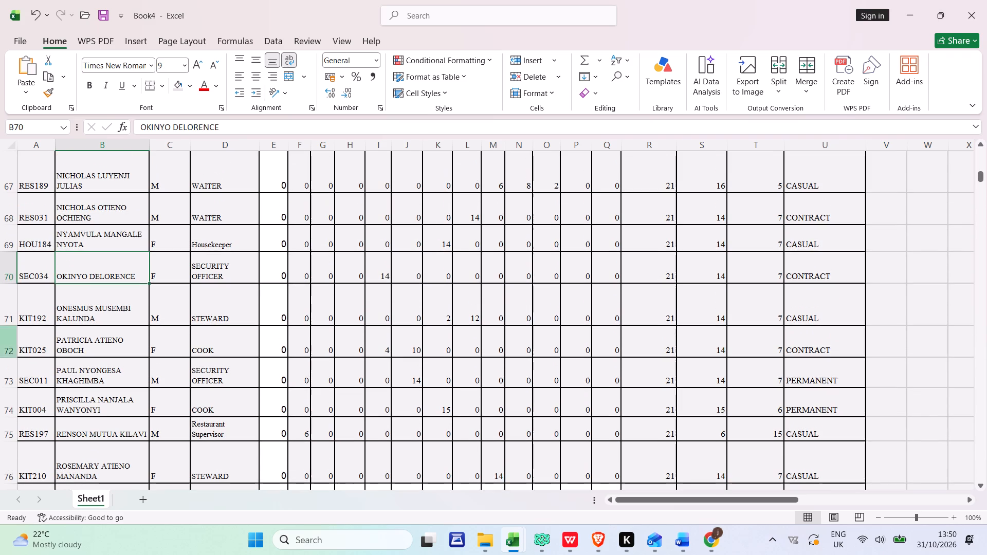
# Reduce the height of row 71 to remove the empty space above its two-line name.
pyautogui.moveTo(15, 324); pyautogui.dragTo(16, 311)
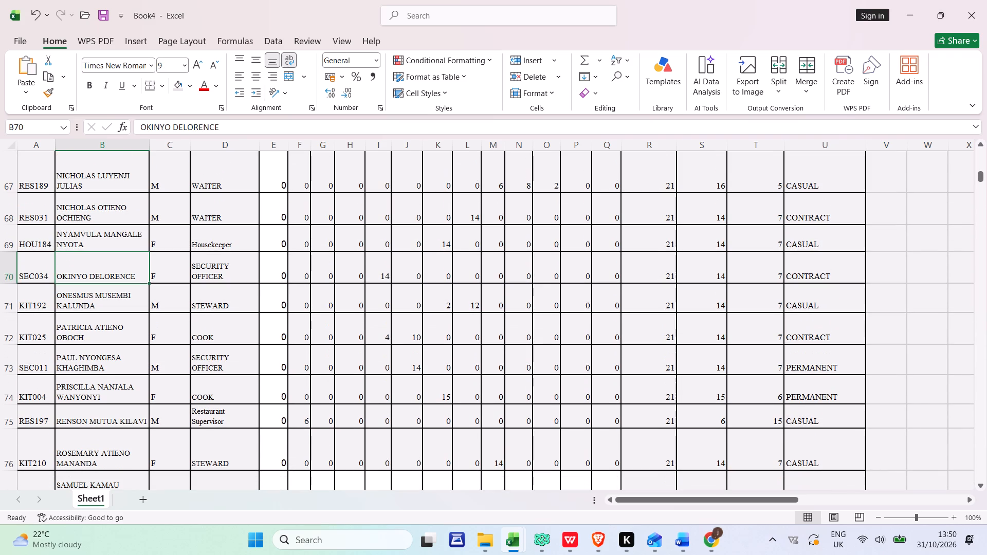
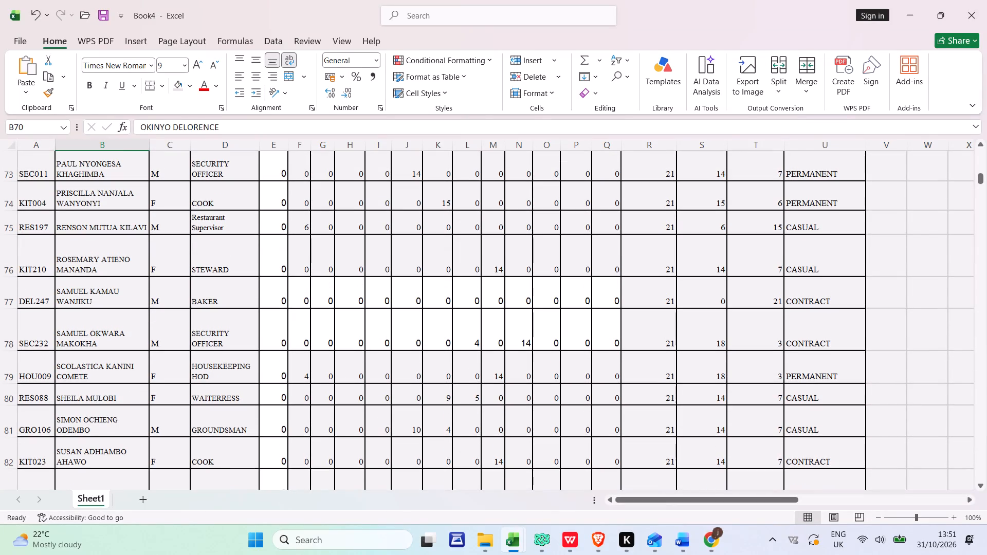
# Reduce the heights of rows 76, 77 and 78 so each fits its two-line name closely.
pyautogui.moveTo(12, 275); pyautogui.dragTo(14, 263)
pyautogui.moveTo(13, 298); pyautogui.dragTo(15, 293)
pyautogui.moveTo(13, 333); pyautogui.dragTo(14, 324)
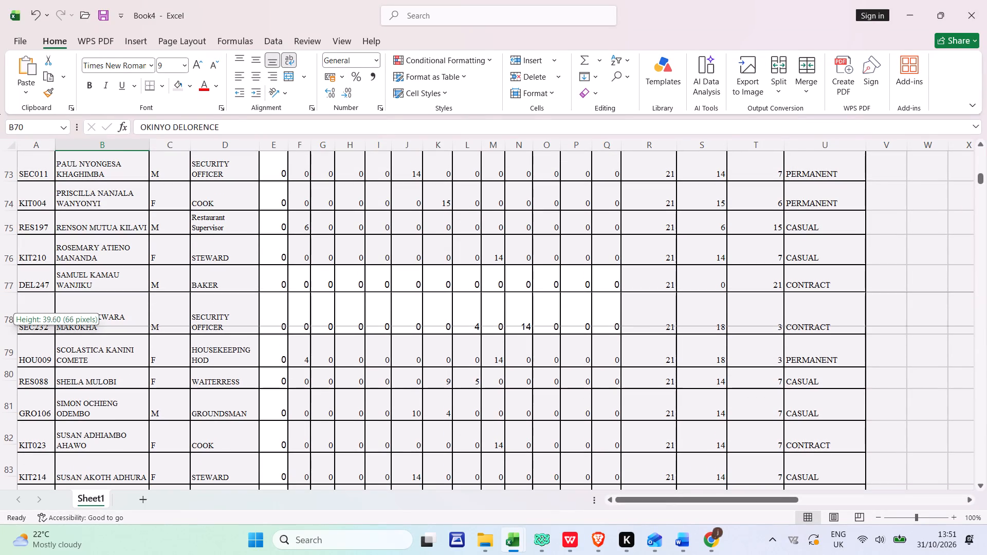
pyautogui.moveTo(14, 324); pyautogui.dragTo(17, 320)
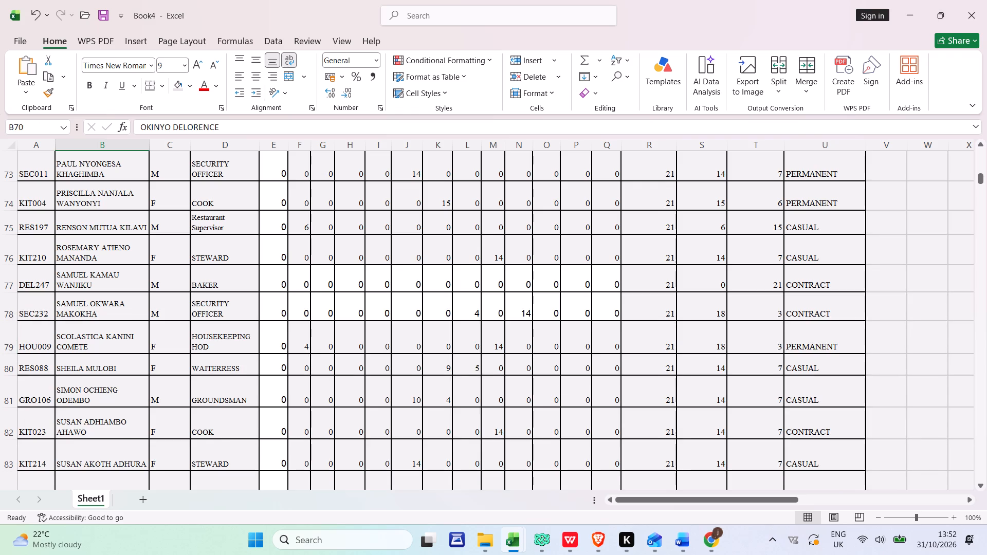
# Reduce the heights of rows 79, 81, 82, 83 and 84 so each fits its text more closely.
pyautogui.moveTo(14, 354); pyautogui.dragTo(14, 348)
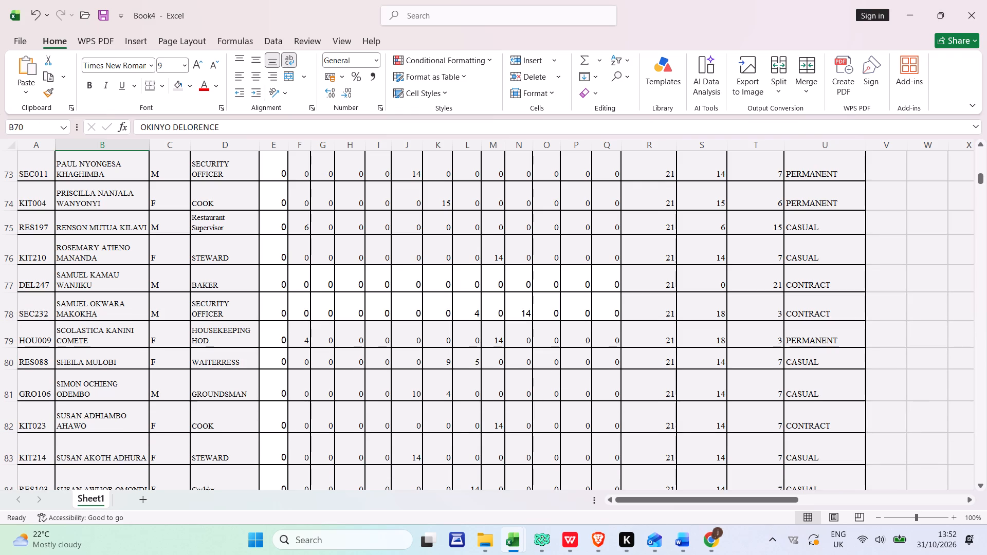
pyautogui.moveTo(15, 400); pyautogui.dragTo(13, 393)
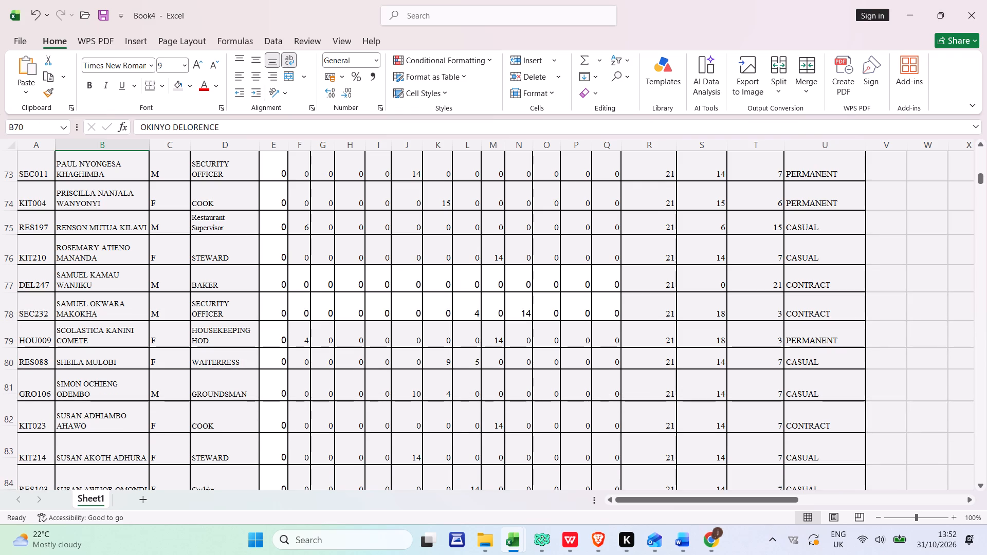
pyautogui.click(14, 425)
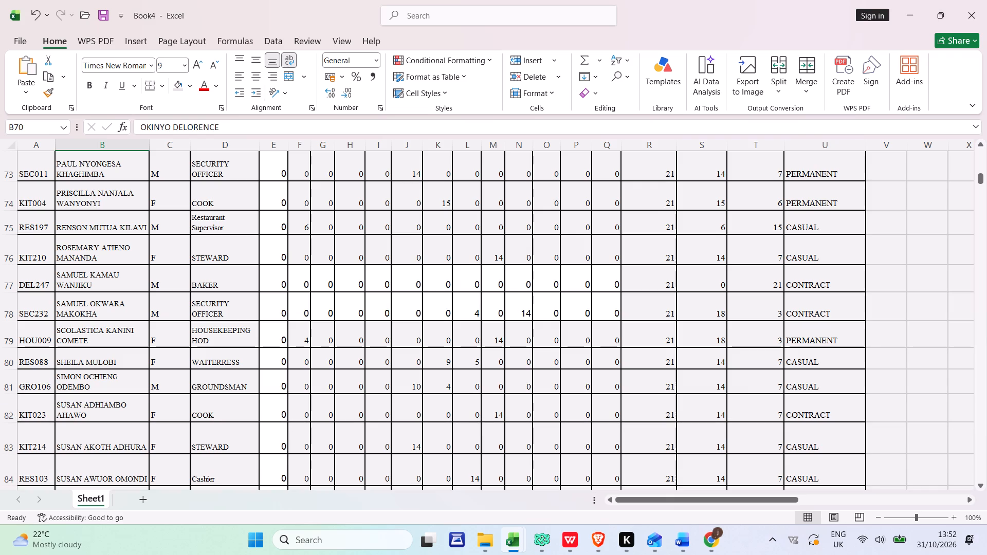
pyautogui.moveTo(15, 454); pyautogui.dragTo(14, 449)
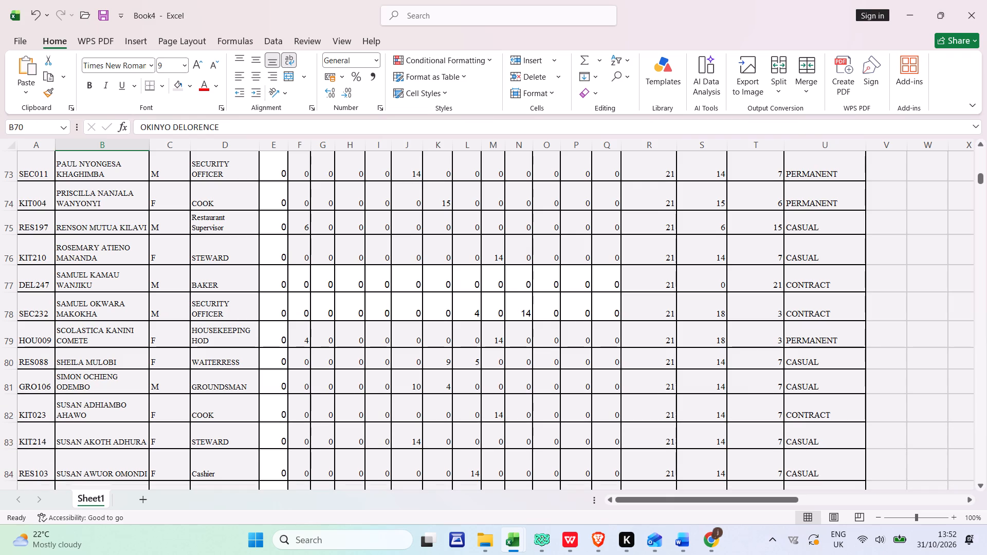
pyautogui.moveTo(15, 479); pyautogui.dragTo(15, 471)
# Reduce the heights of rows 85 and 87 to remove the empty space above their two-line names.
pyautogui.scroll(-1, 36, 461)
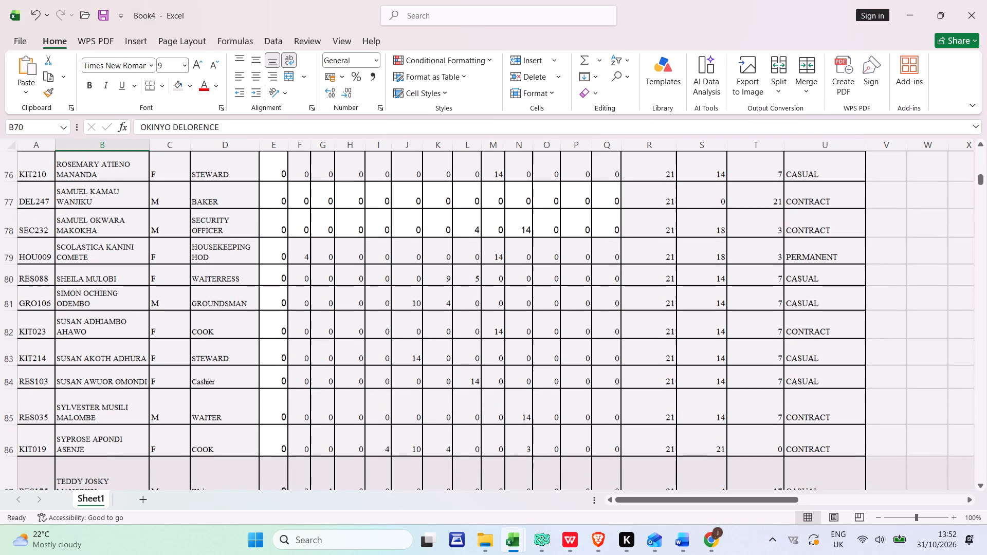
pyautogui.moveTo(16, 424); pyautogui.dragTo(17, 415)
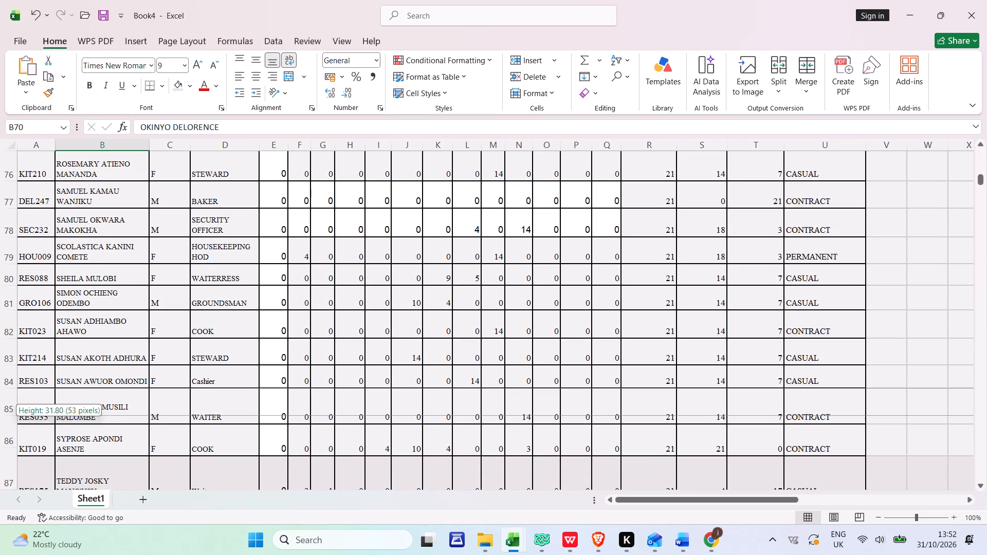
pyautogui.moveTo(17, 415); pyautogui.dragTo(19, 413)
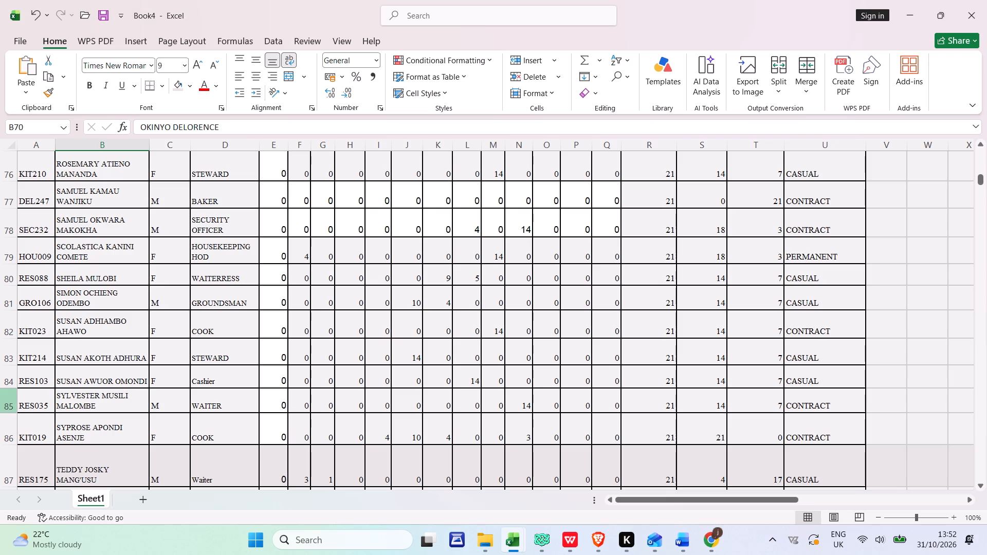
pyautogui.scroll(-2, 20, 476)
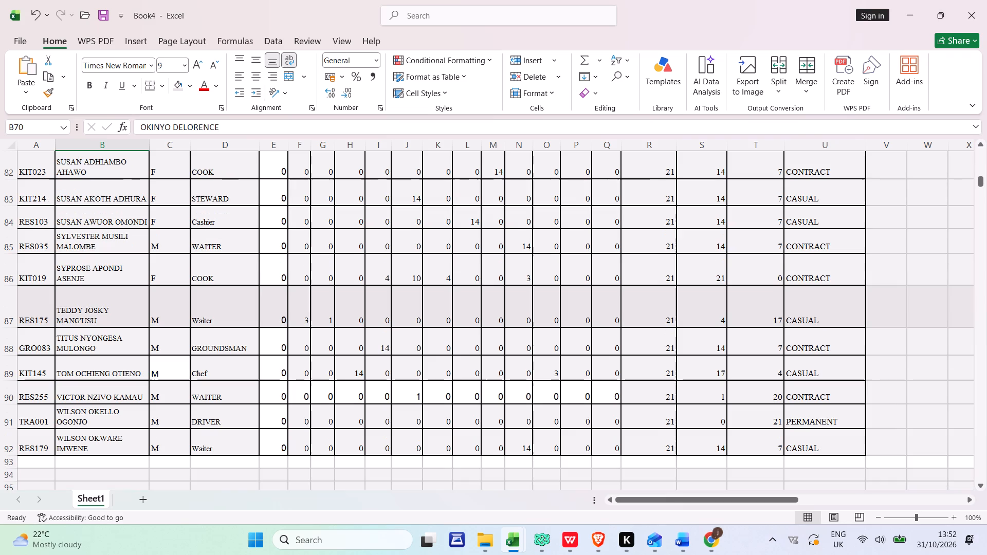
pyautogui.moveTo(15, 327); pyautogui.dragTo(16, 317)
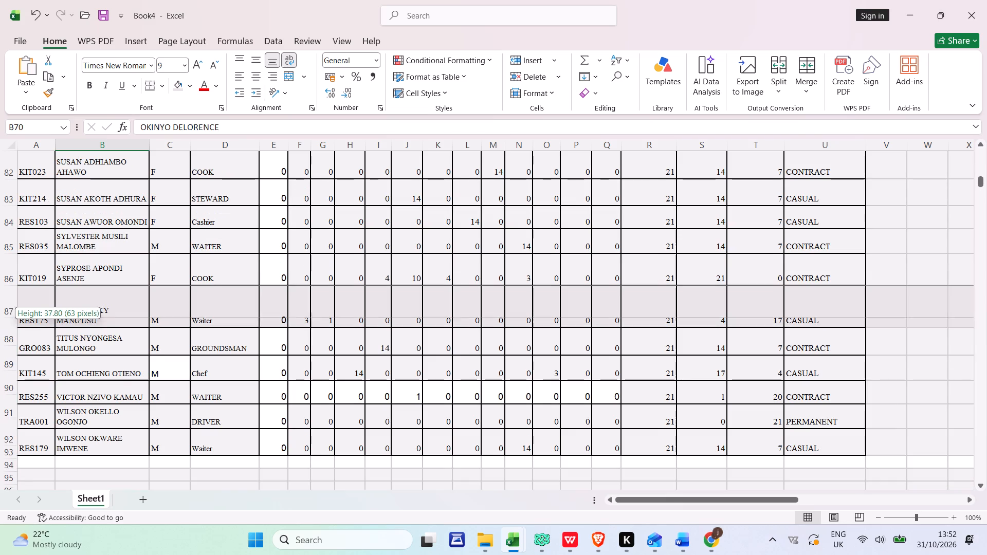
pyautogui.moveTo(16, 317); pyautogui.dragTo(17, 314)
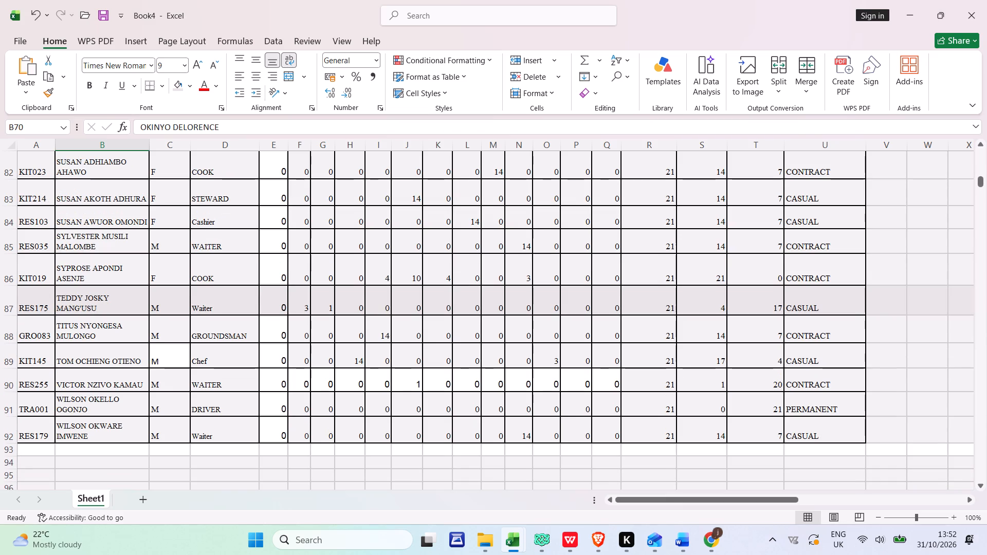
# Change the fill of cell F50 to the light grey theme colour used in the rest of the table.
pyautogui.scroll(-1, 434, 363)
pyautogui.scroll(14, 413, 368)
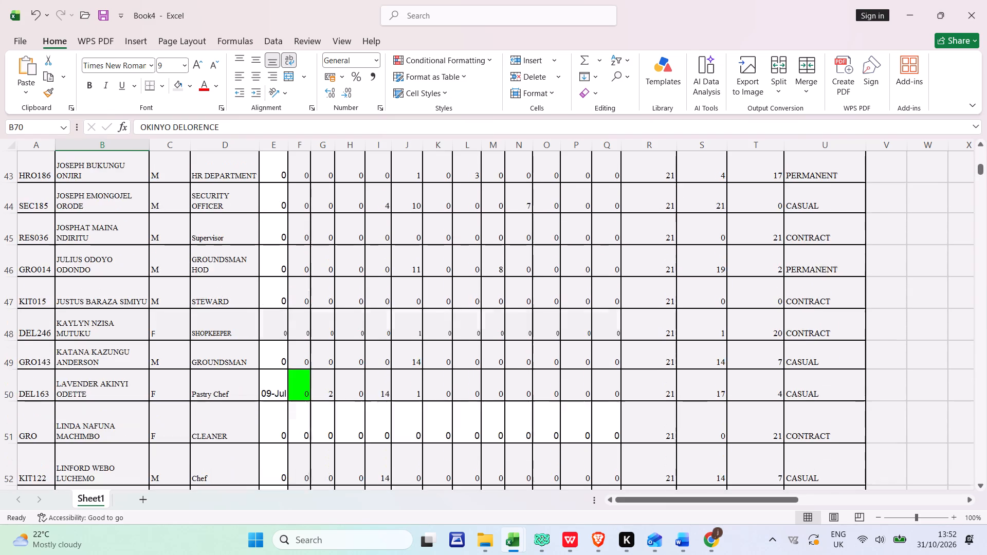
pyautogui.scroll(5, 441, 362)
pyautogui.scroll(-6, 441, 362)
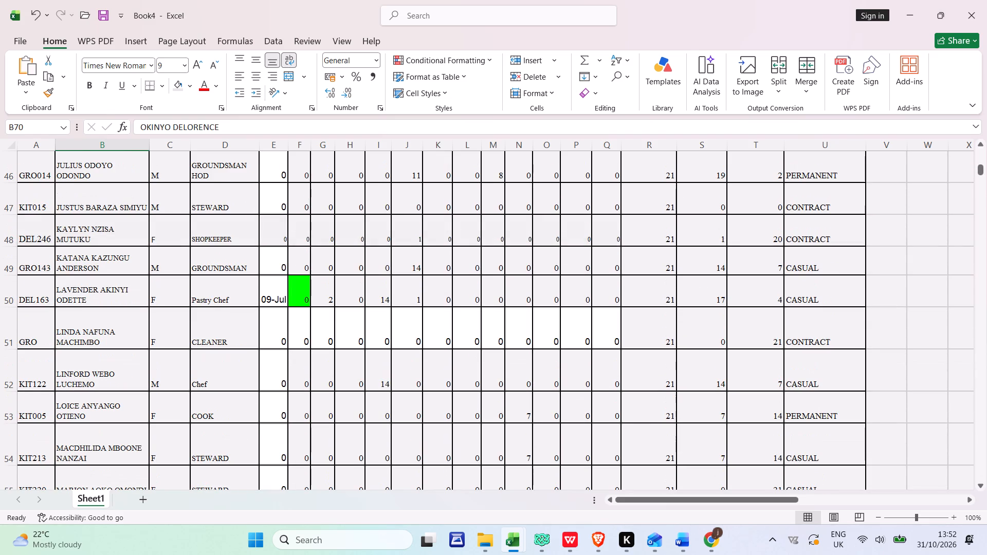
pyautogui.click(297, 293)
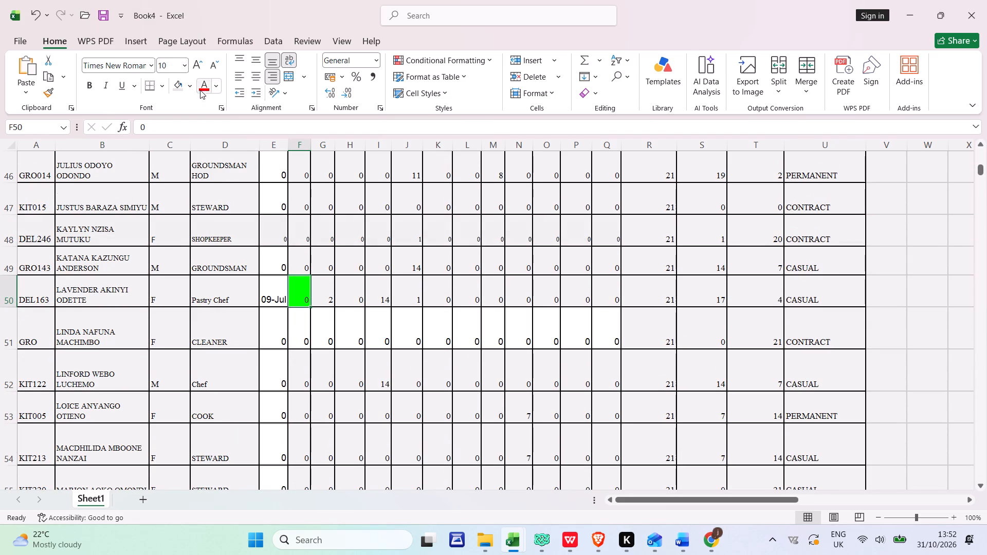
pyautogui.click(187, 88)
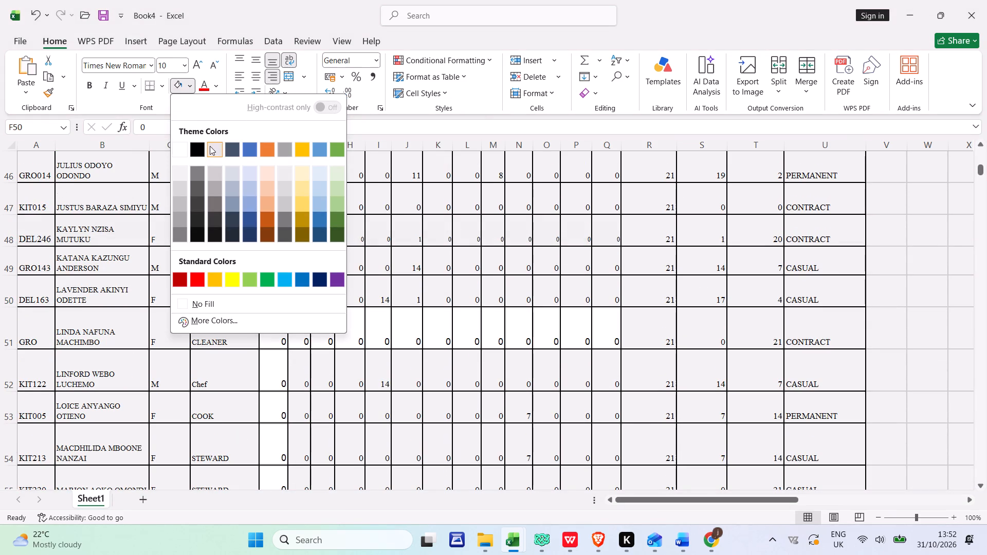
pyautogui.click(210, 146)
pyautogui.click(385, 307)
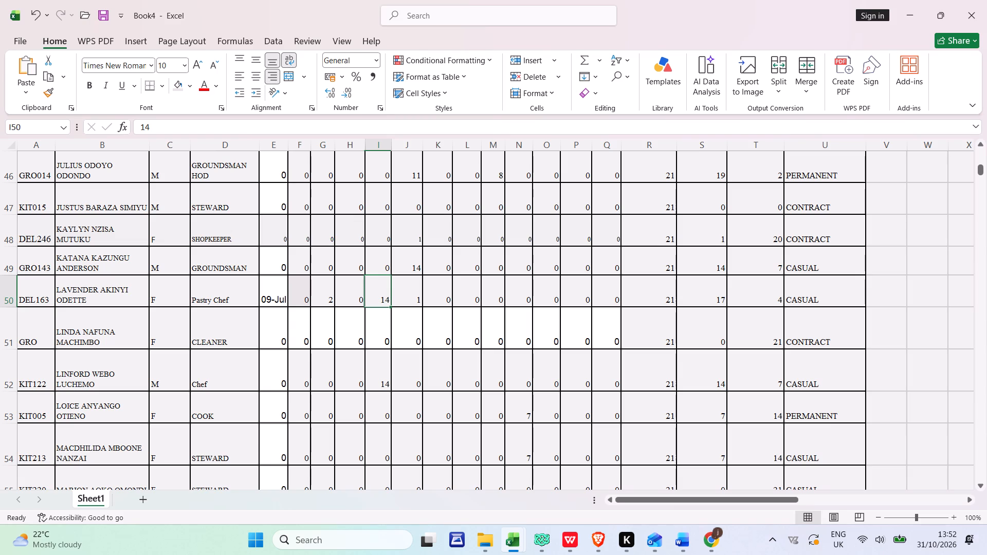
# Reduce the heights of rows 51 through 56 so each fits its name text closely.
pyautogui.moveTo(13, 348); pyautogui.dragTo(20, 334)
pyautogui.moveTo(16, 377); pyautogui.dragTo(16, 375)
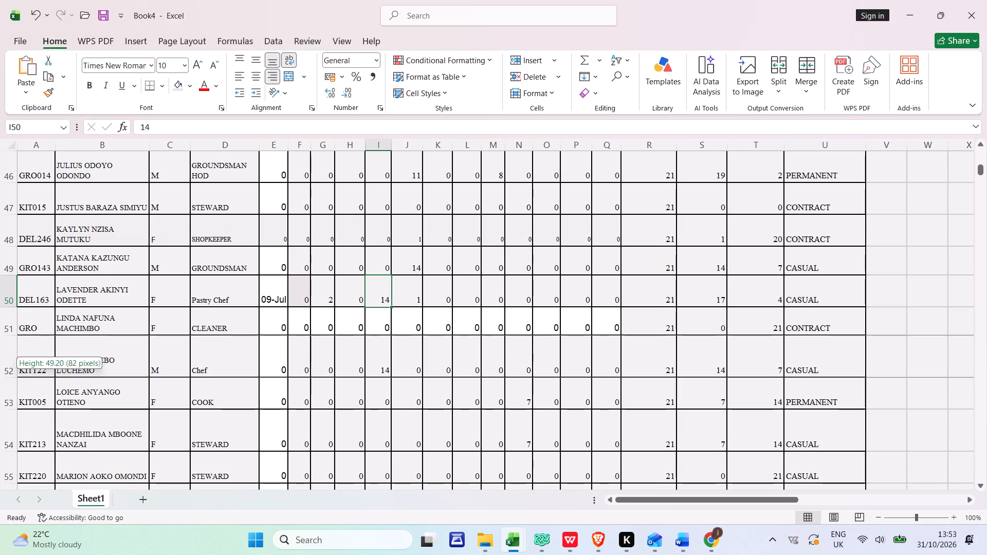
pyautogui.moveTo(16, 375); pyautogui.dragTo(17, 361)
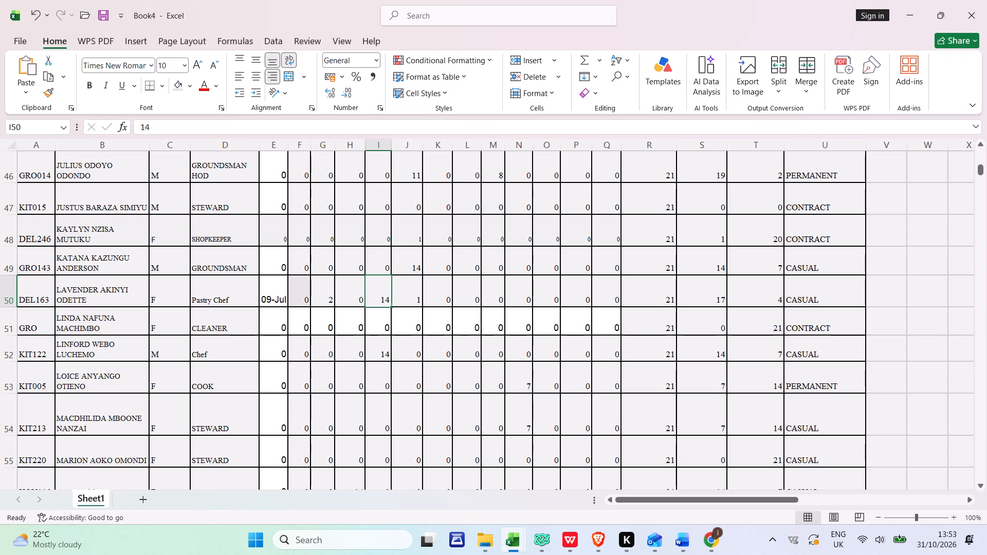
pyautogui.moveTo(15, 393); pyautogui.dragTo(14, 384)
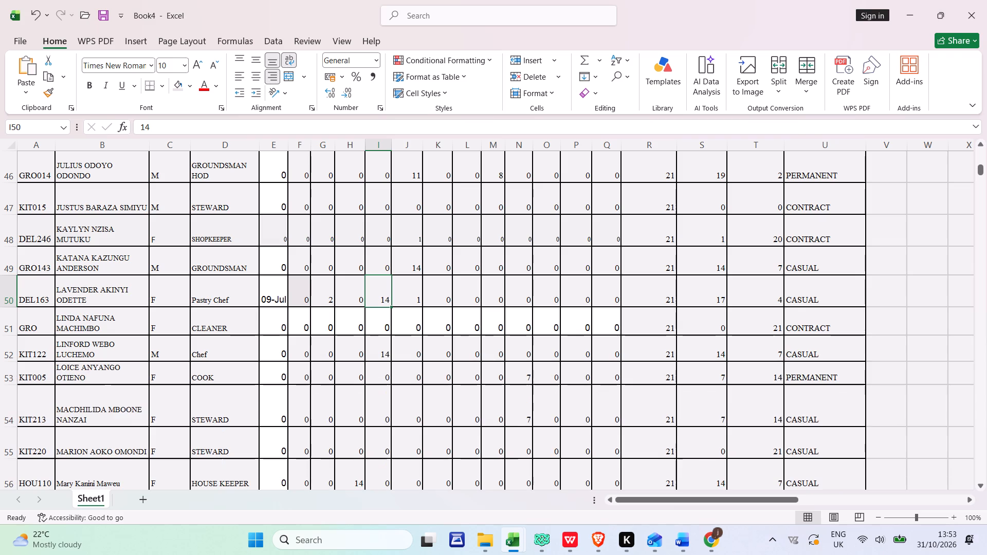
pyautogui.moveTo(16, 426); pyautogui.dragTo(15, 410)
pyautogui.moveTo(16, 441); pyautogui.dragTo(14, 433)
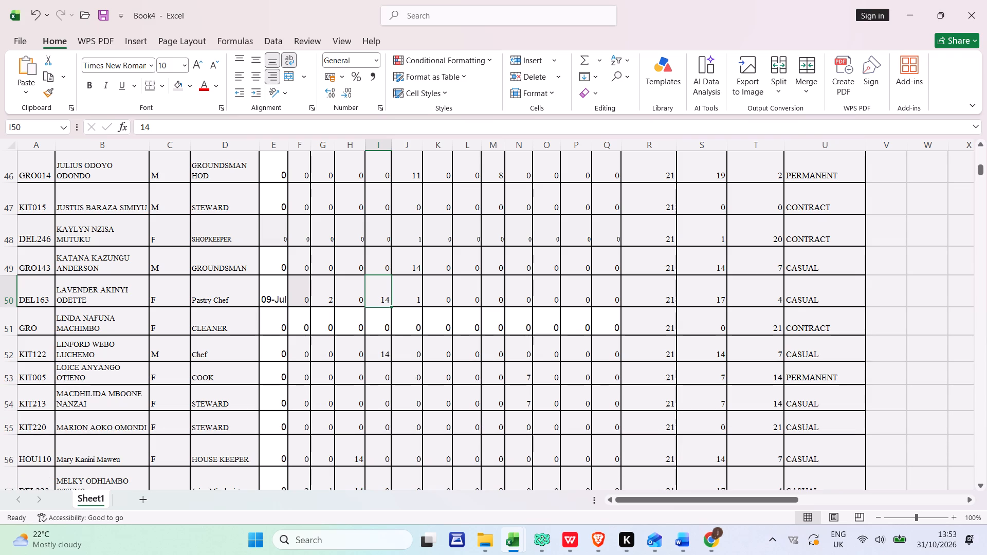
pyautogui.moveTo(16, 467); pyautogui.dragTo(14, 460)
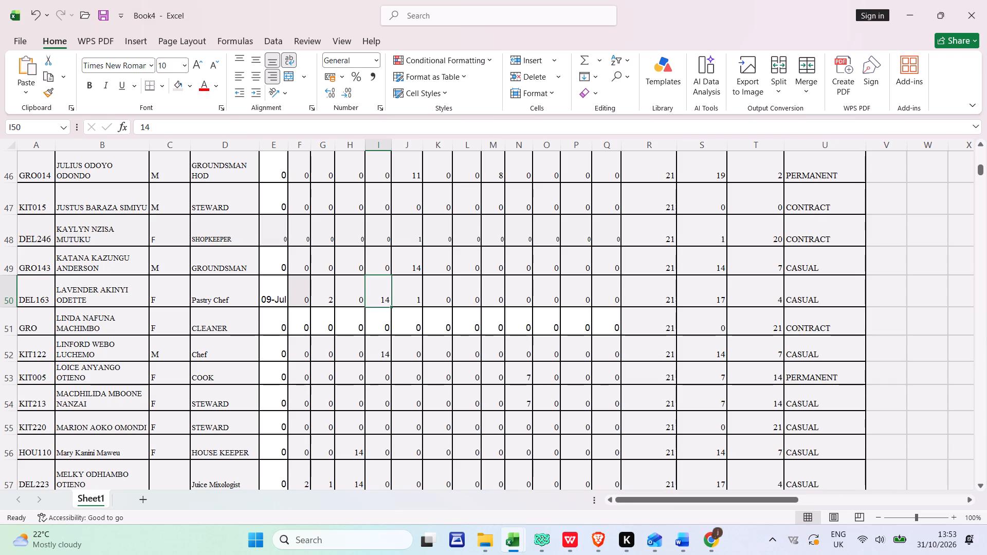
# Reduce the heights of rows 62 through 66 so each fits its name text closely.
pyautogui.scroll(-3, 174, 404)
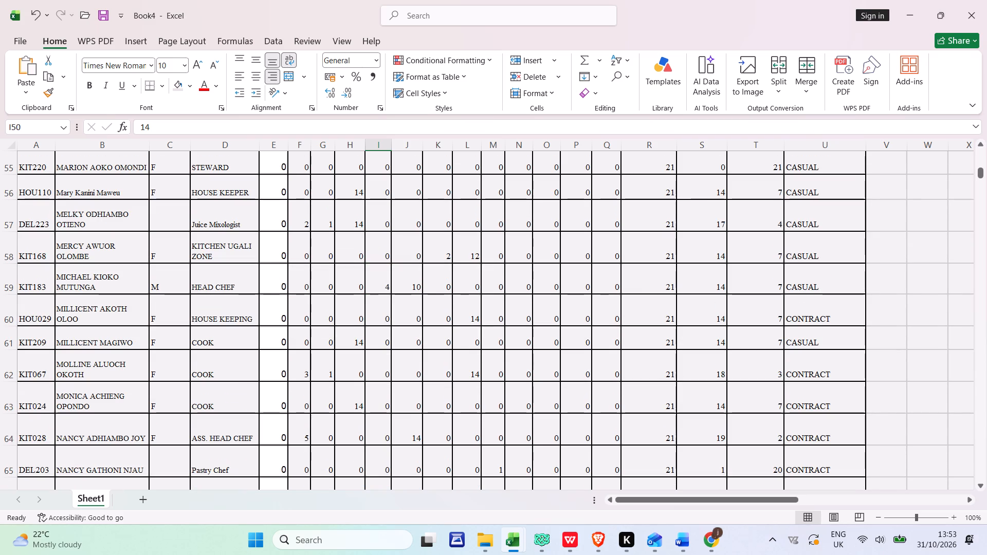
pyautogui.moveTo(15, 382); pyautogui.dragTo(14, 374)
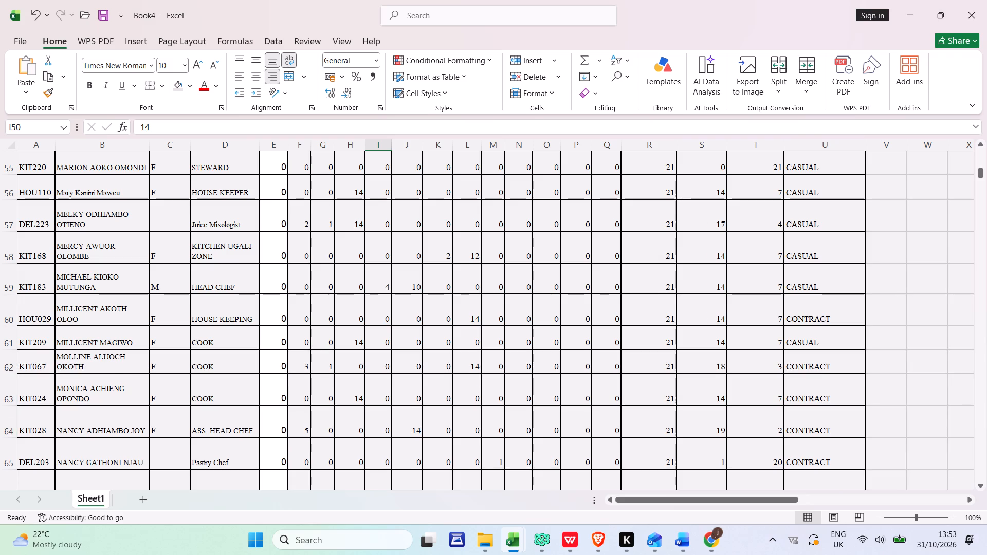
pyautogui.moveTo(15, 405); pyautogui.dragTo(15, 399)
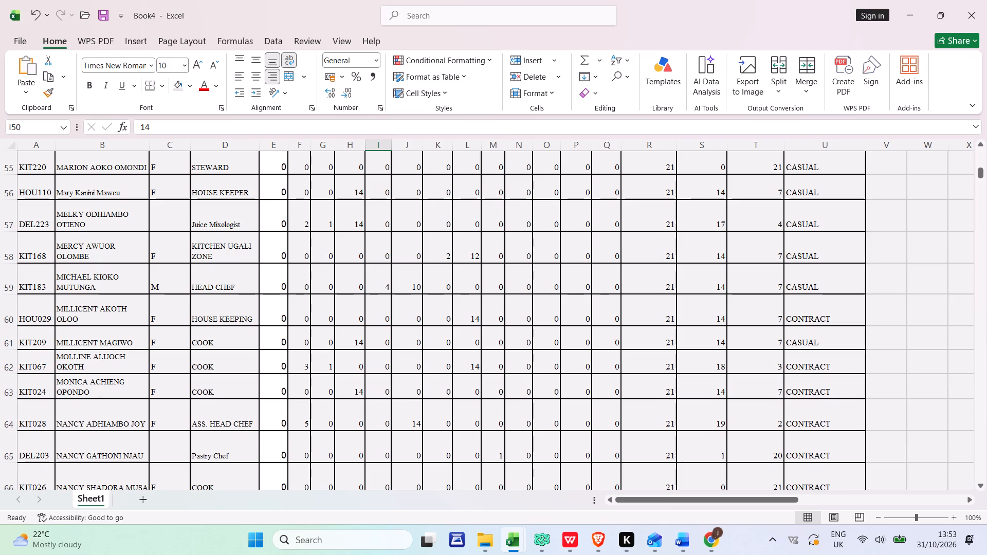
pyautogui.moveTo(14, 431); pyautogui.dragTo(14, 420)
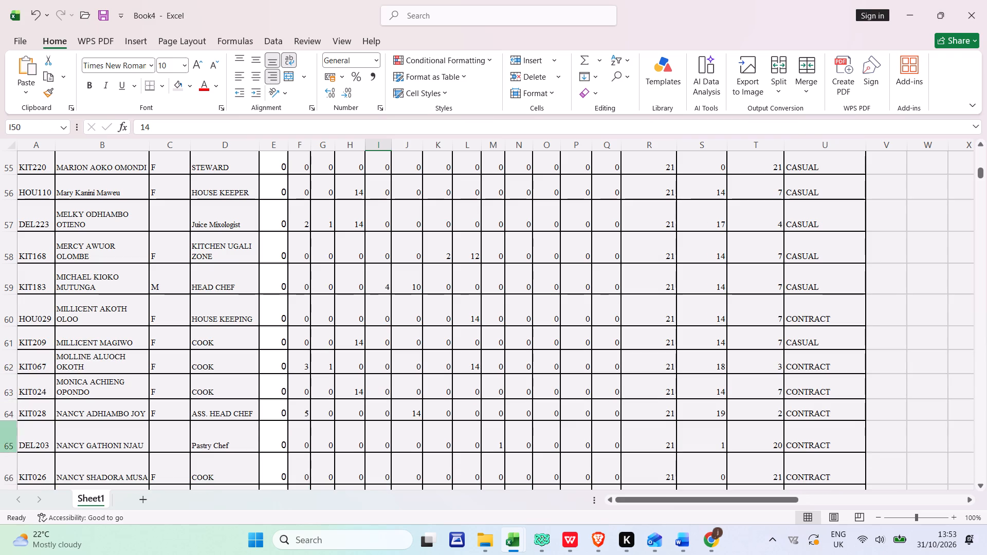
pyautogui.moveTo(14, 451); pyautogui.dragTo(14, 445)
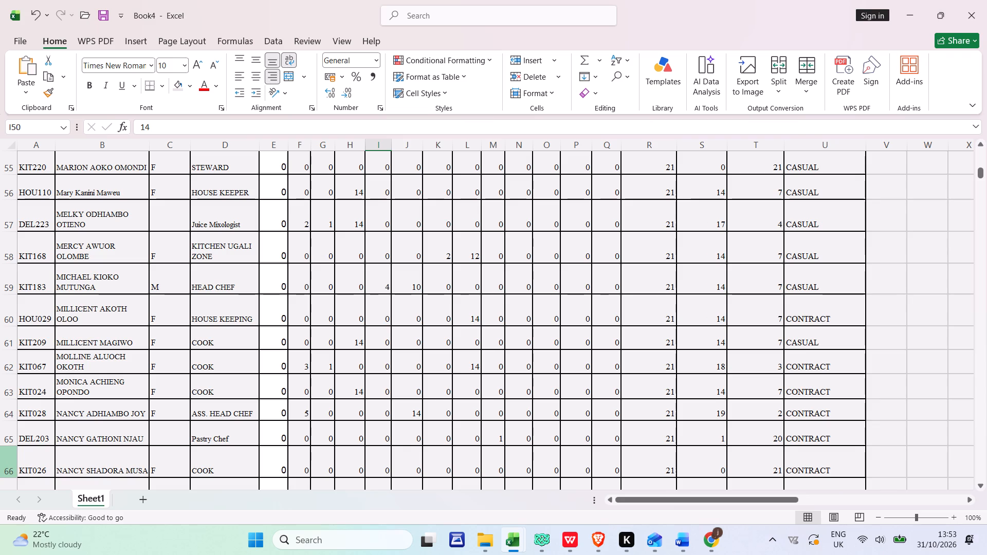
pyautogui.moveTo(14, 477); pyautogui.dragTo(10, 463)
# Reduce the heights of rows 67 and 68 to remove the empty space above their two-line names.
pyautogui.scroll(-3, 176, 386)
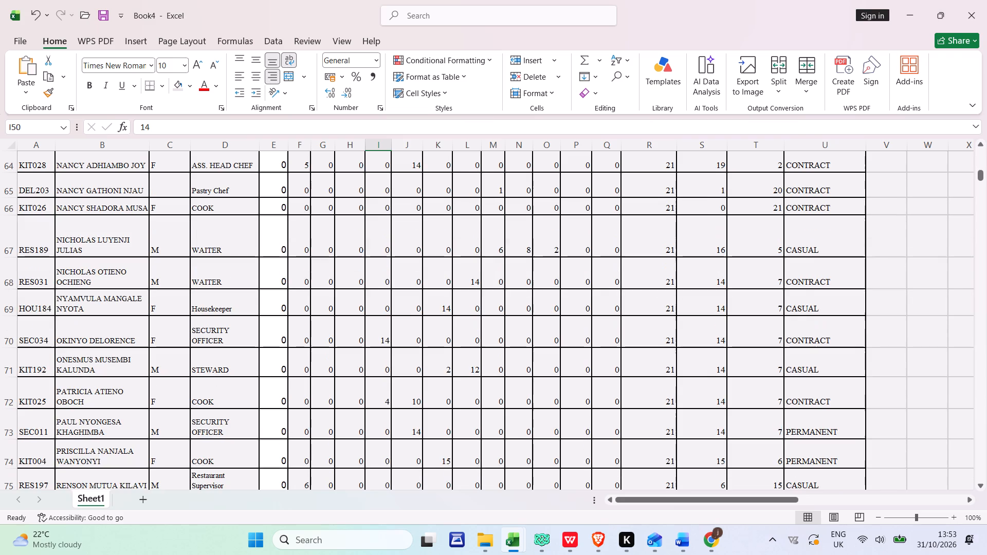
pyautogui.scroll(1, 108, 340)
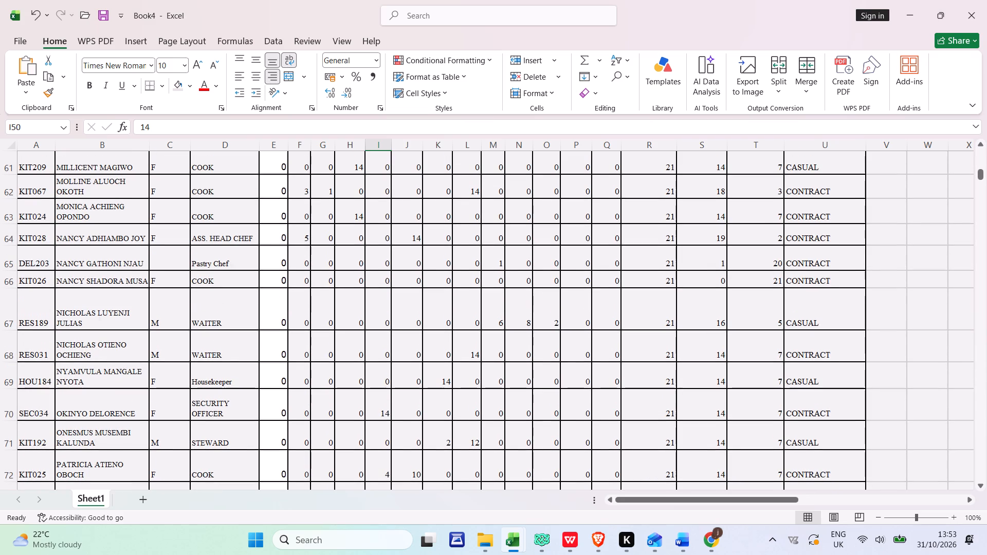
pyautogui.moveTo(13, 330); pyautogui.dragTo(12, 317)
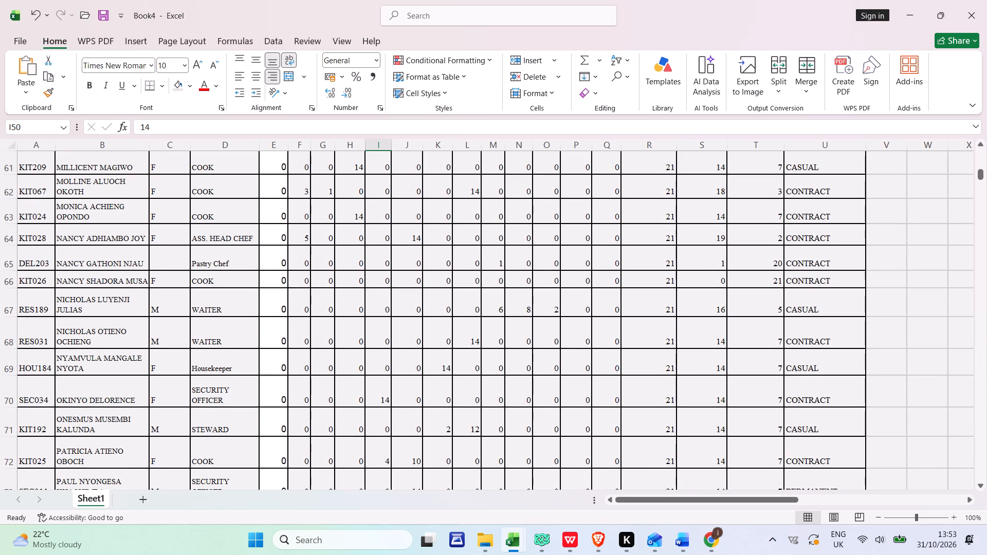
pyautogui.moveTo(14, 348); pyautogui.dragTo(12, 344)
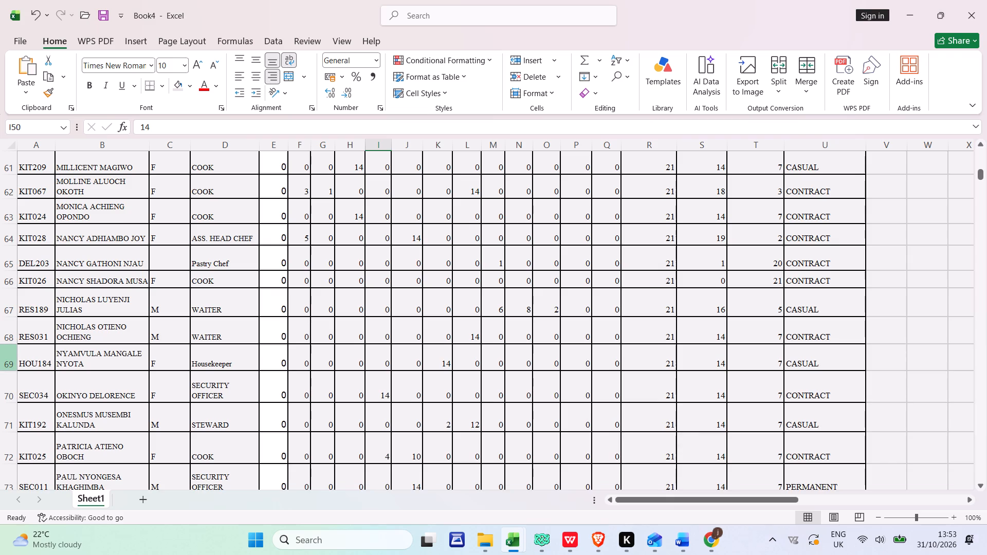
pyautogui.click(16, 371)
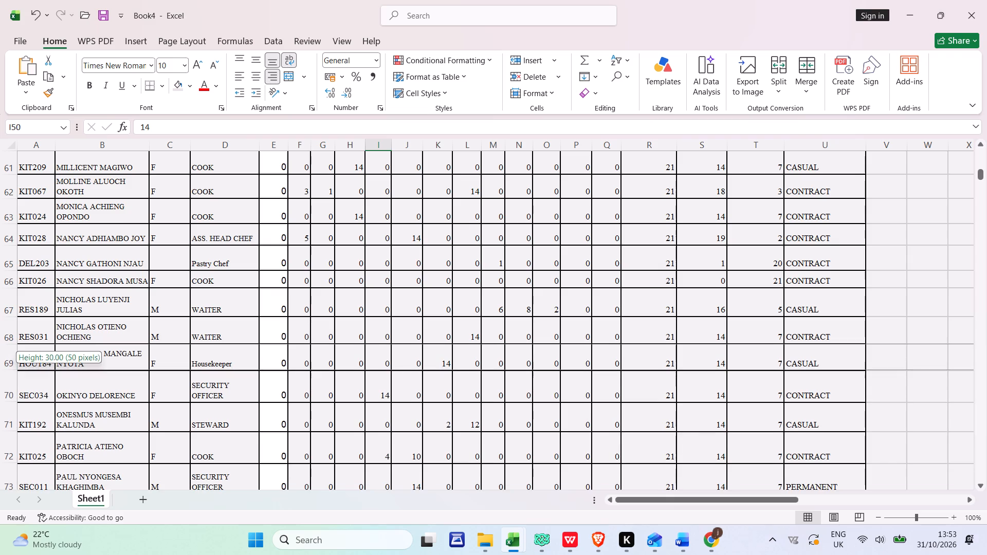
# Review the row heights and fills from row 69 up to the header row, then around rows 16 to 26.
pyautogui.scroll(10, 106, 338)
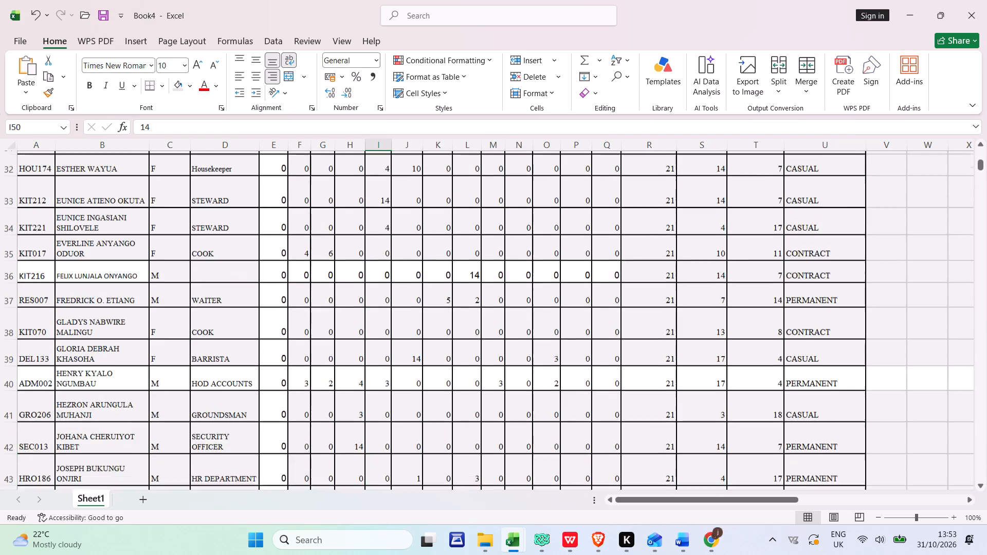
pyautogui.scroll(1, 108, 324)
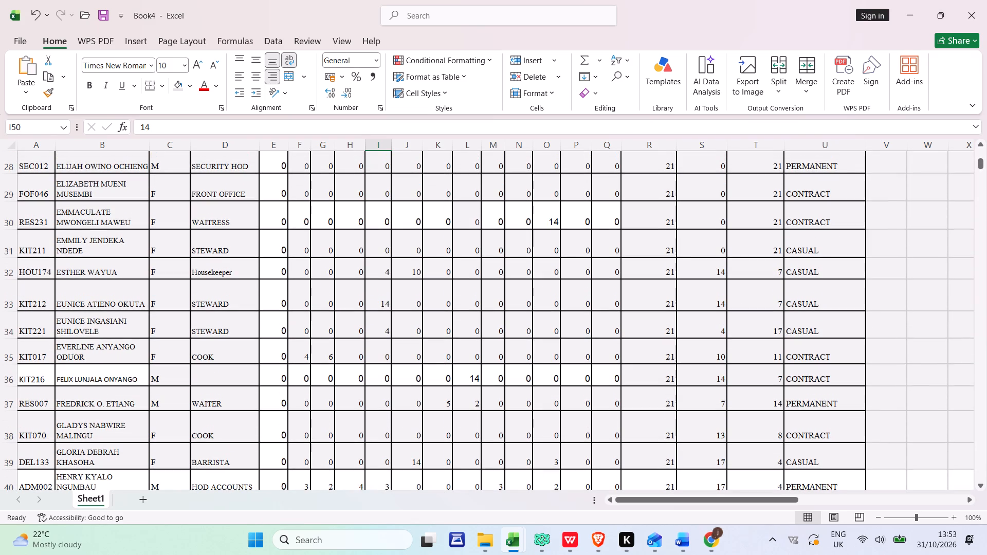
pyautogui.scroll(2, 565, 334)
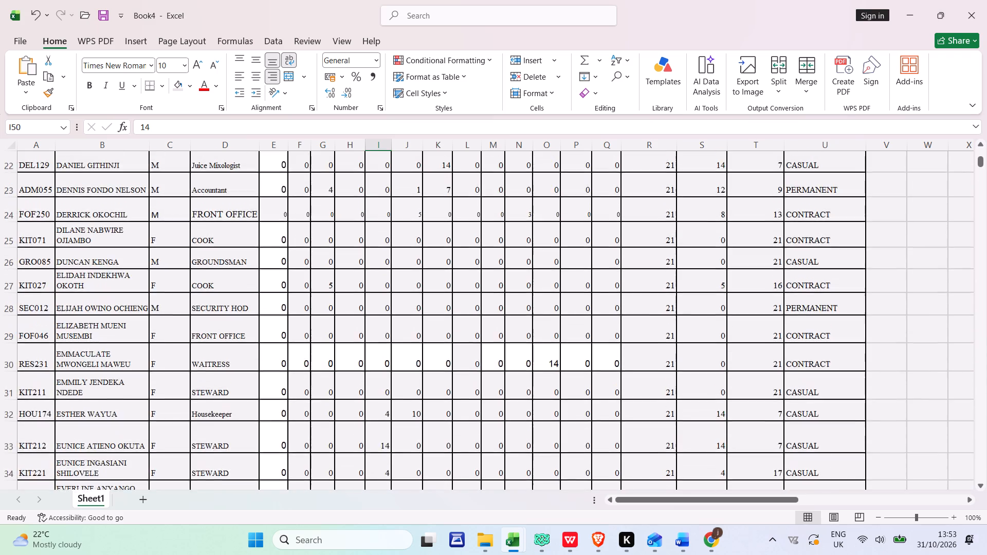
pyautogui.scroll(9, 565, 334)
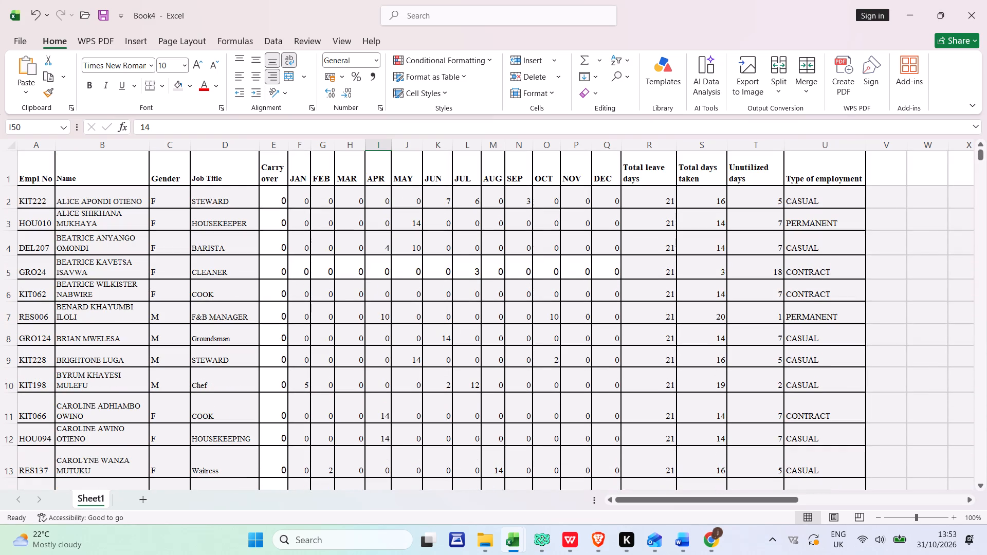
pyautogui.scroll(-5, 546, 209)
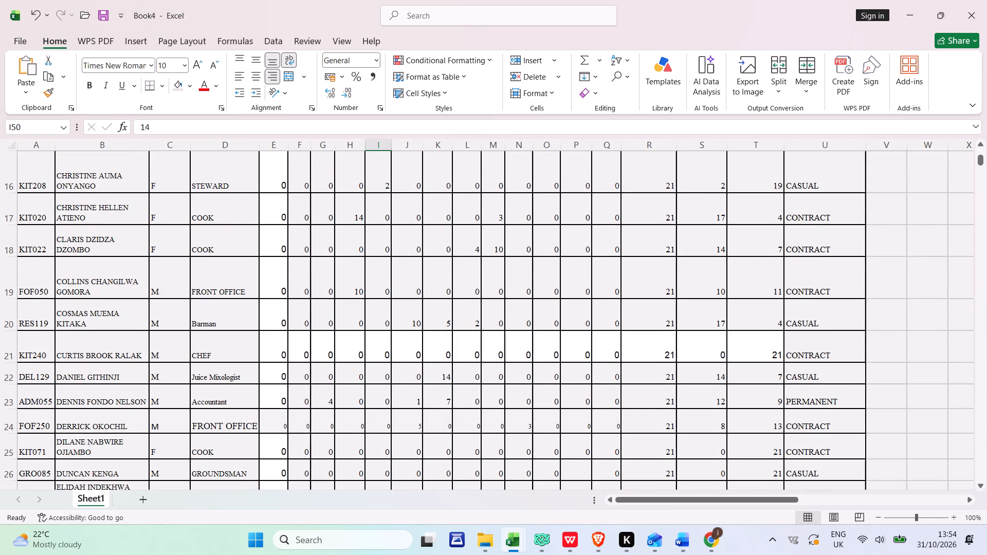
pyautogui.scroll(-1, 86, 328)
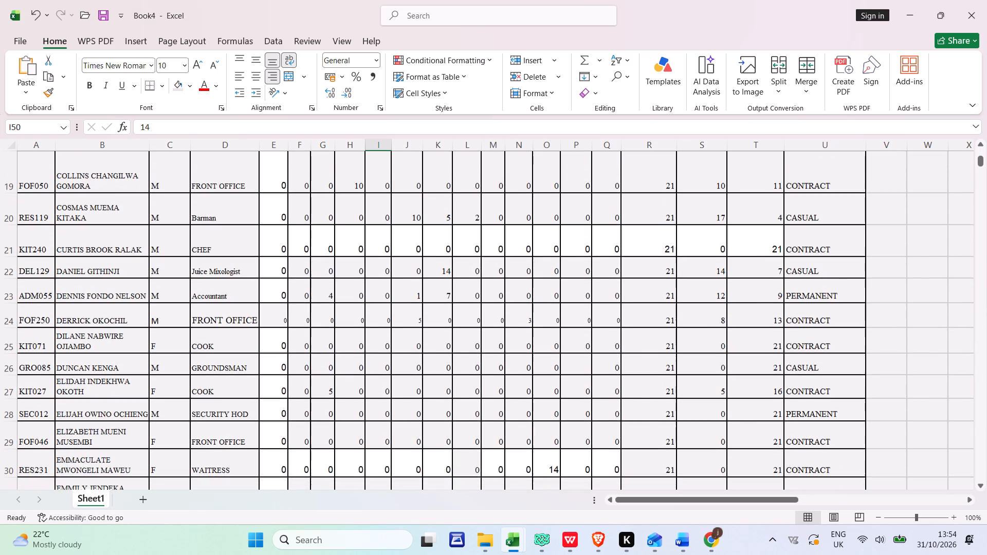
pyautogui.scroll(-1, 90, 437)
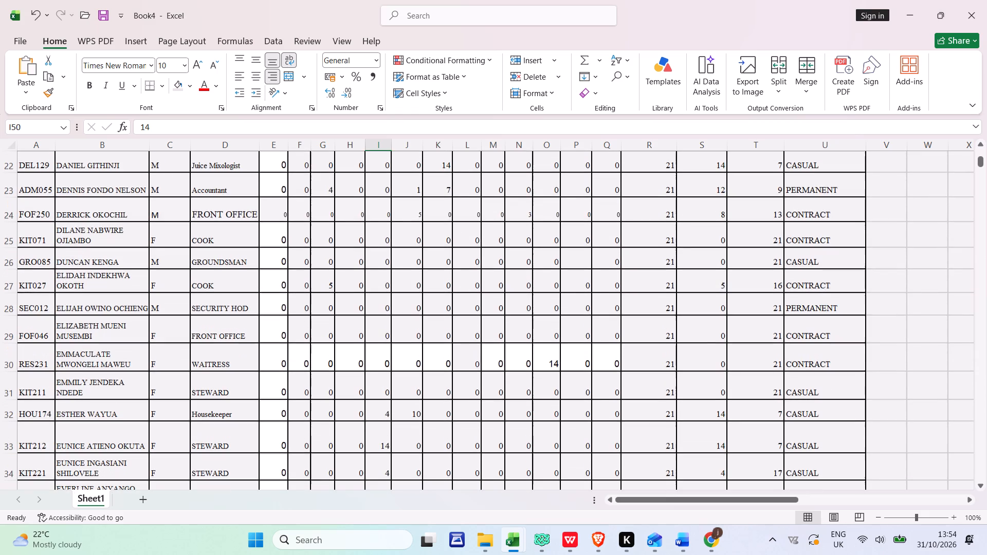
pyautogui.scroll(-1, 125, 447)
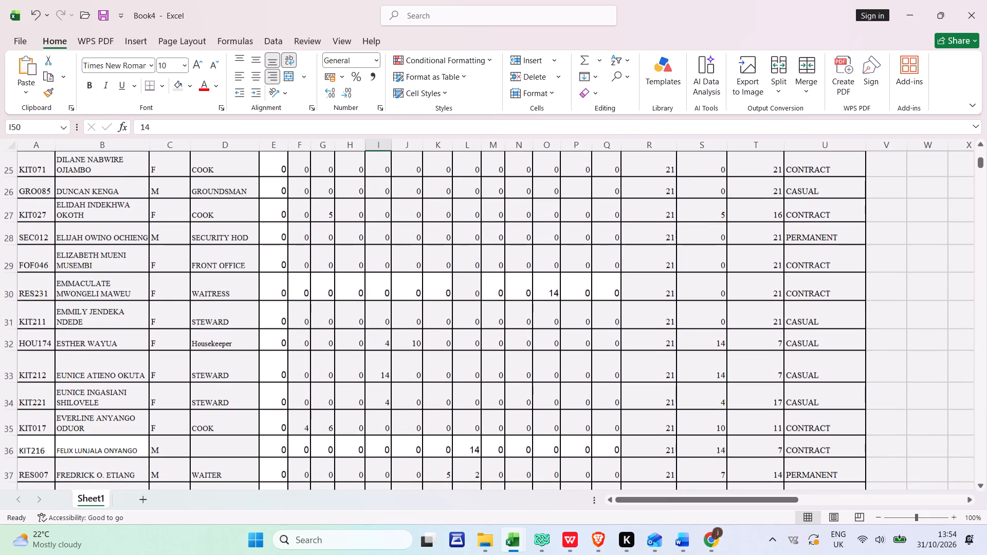
pyautogui.click(550, 401)
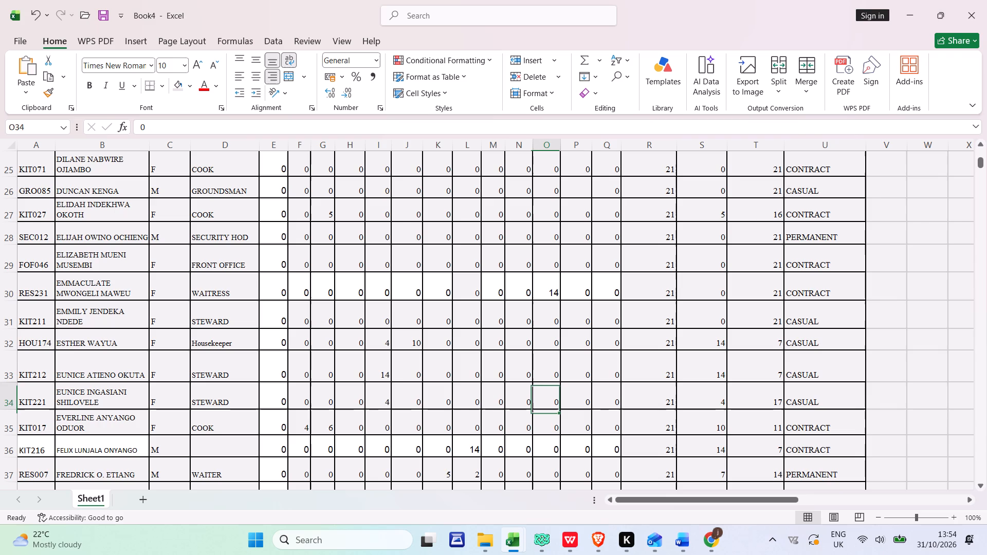
pyautogui.press('3')
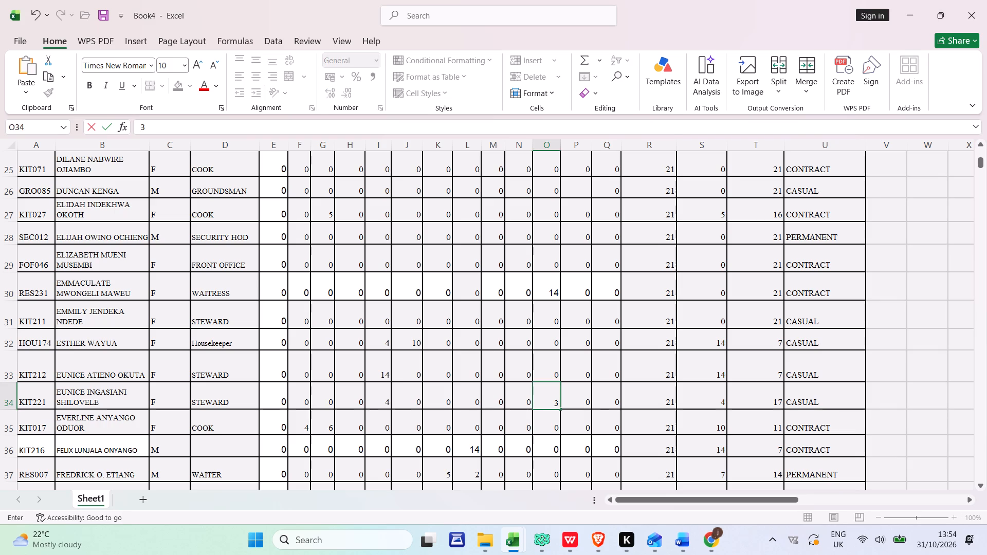
pyautogui.click(631, 405)
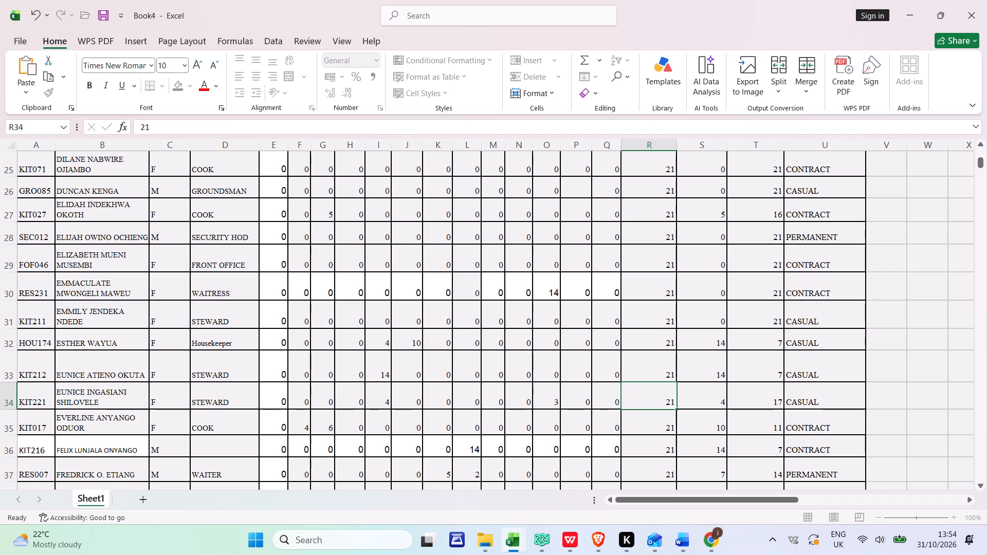
pyautogui.doubleClick(719, 403)
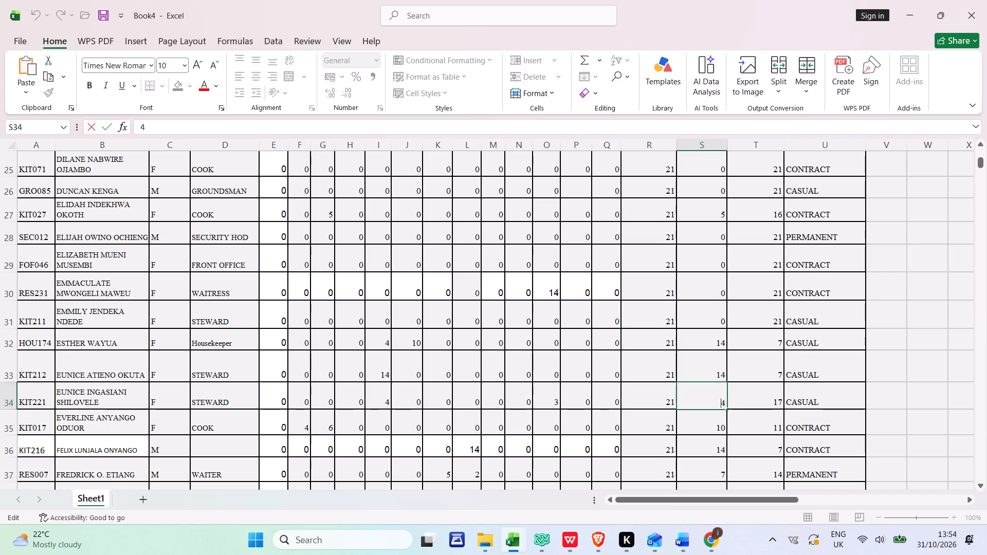
pyautogui.click(380, 403)
pyautogui.doubleClick(386, 403)
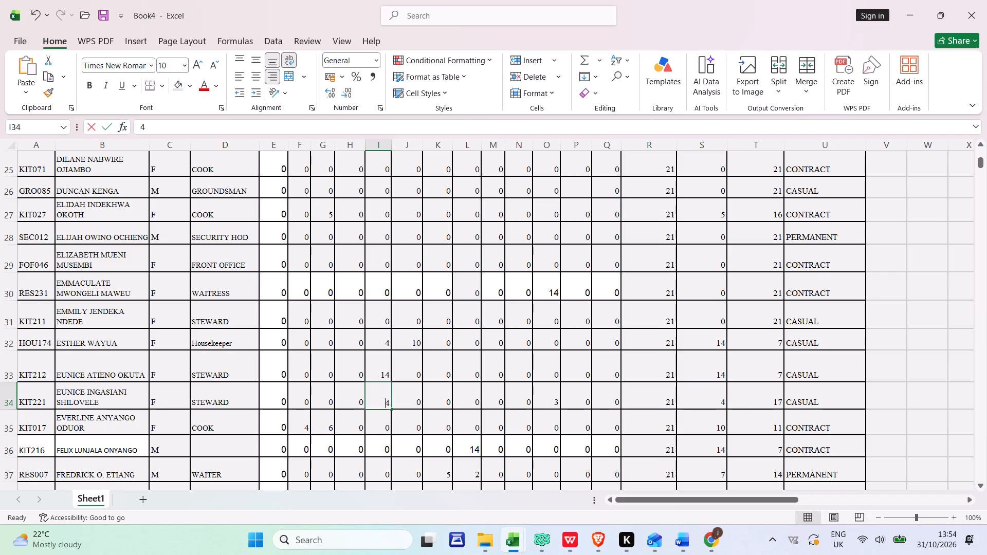
pyautogui.press('1')
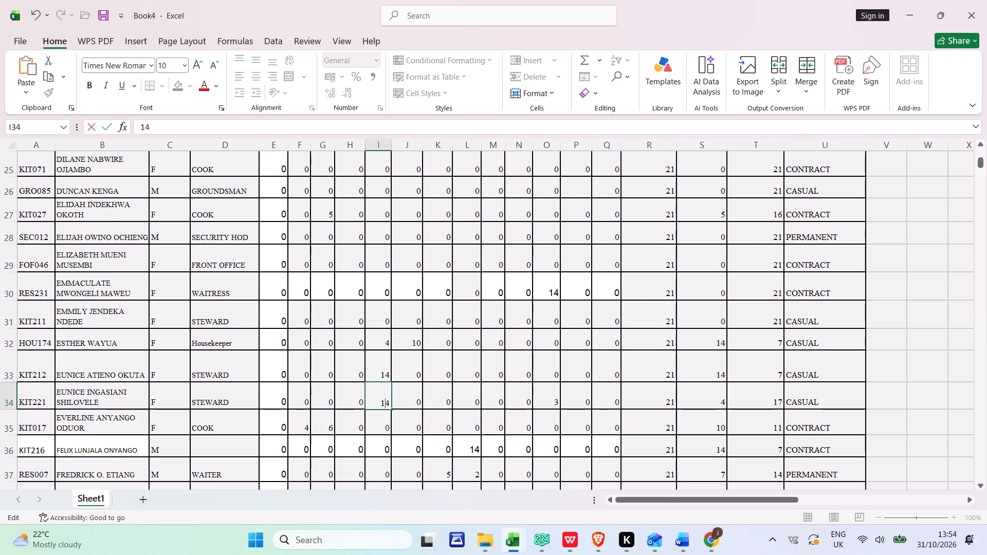
pyautogui.click(559, 409)
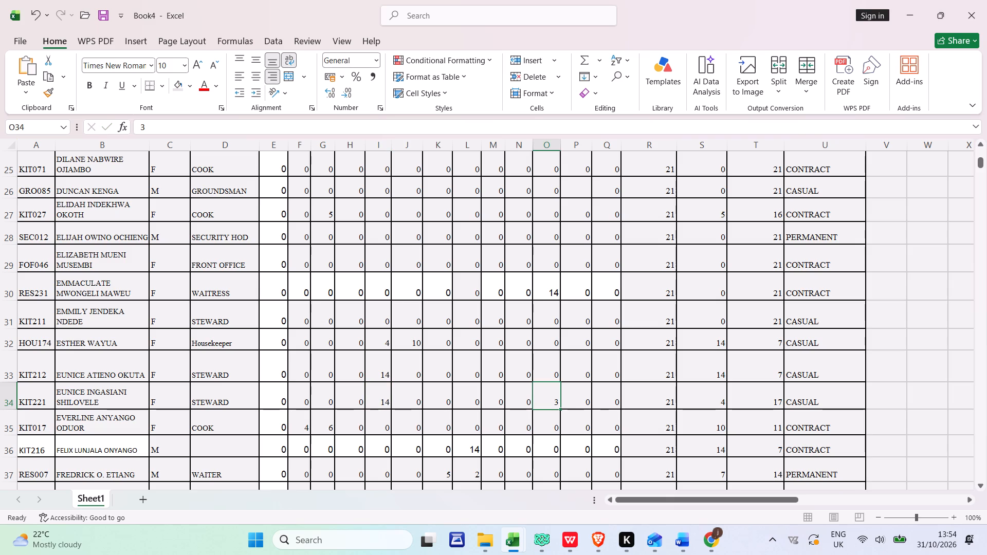
pyautogui.doubleClick(715, 403)
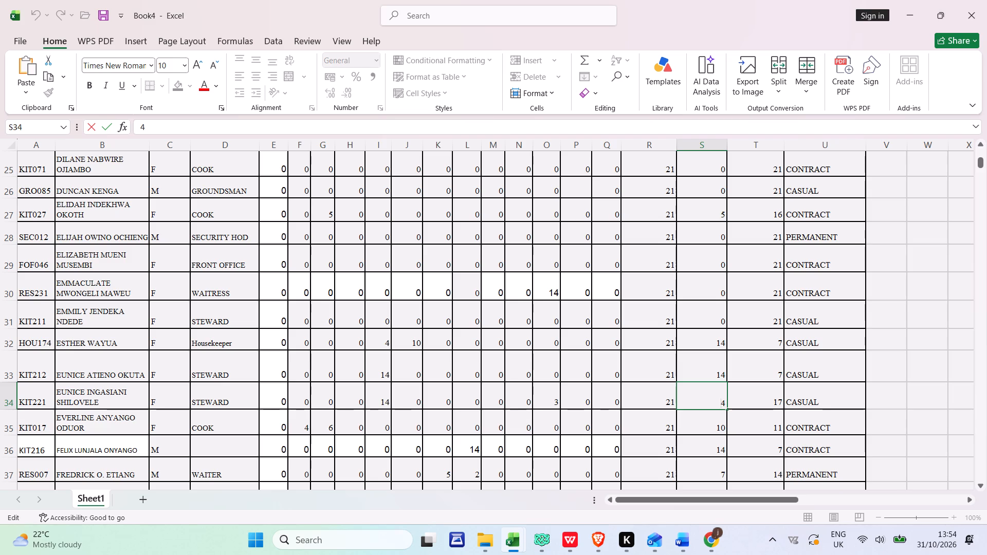
pyautogui.press('1')
pyautogui.click(803, 419)
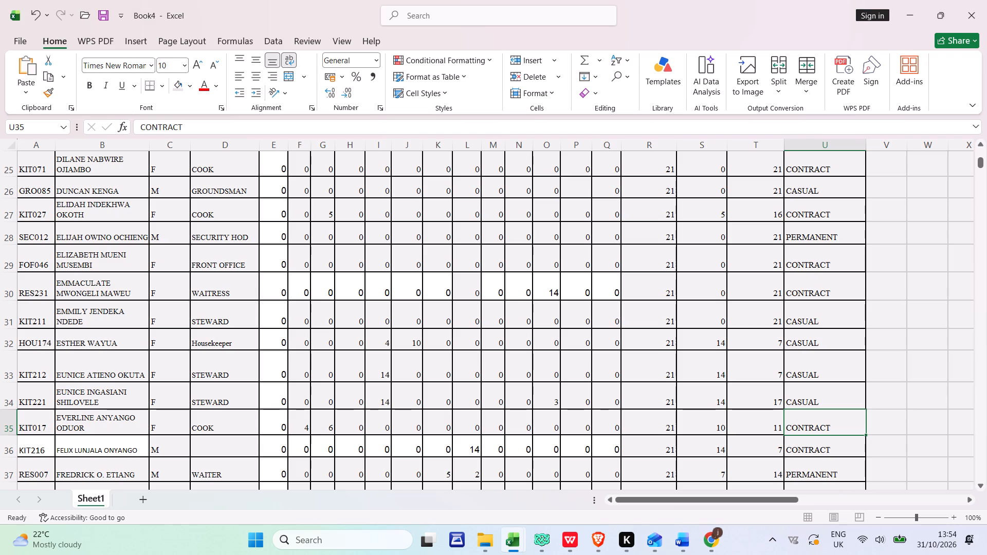
pyautogui.scroll(5, 701, 406)
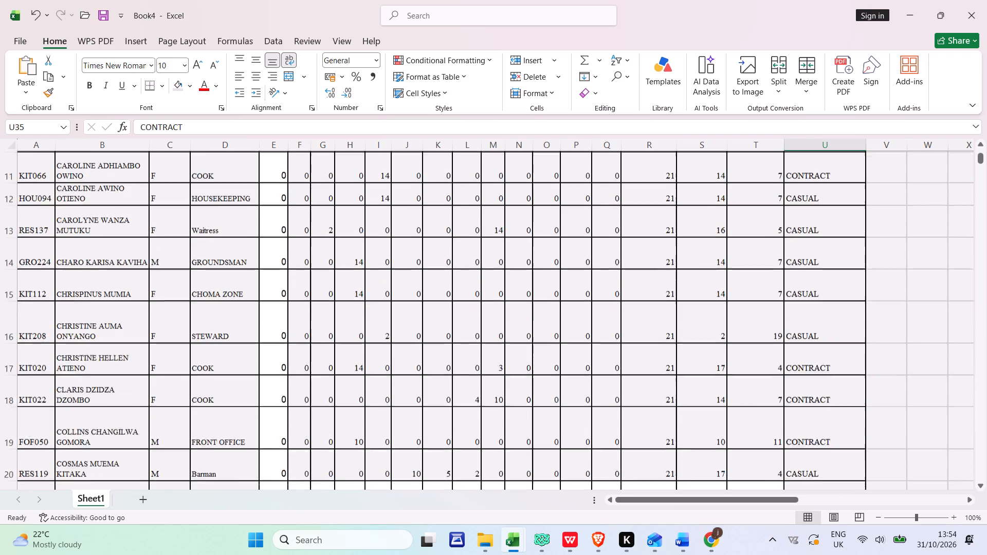
pyautogui.scroll(7, 701, 405)
pyautogui.scroll(-7, 701, 406)
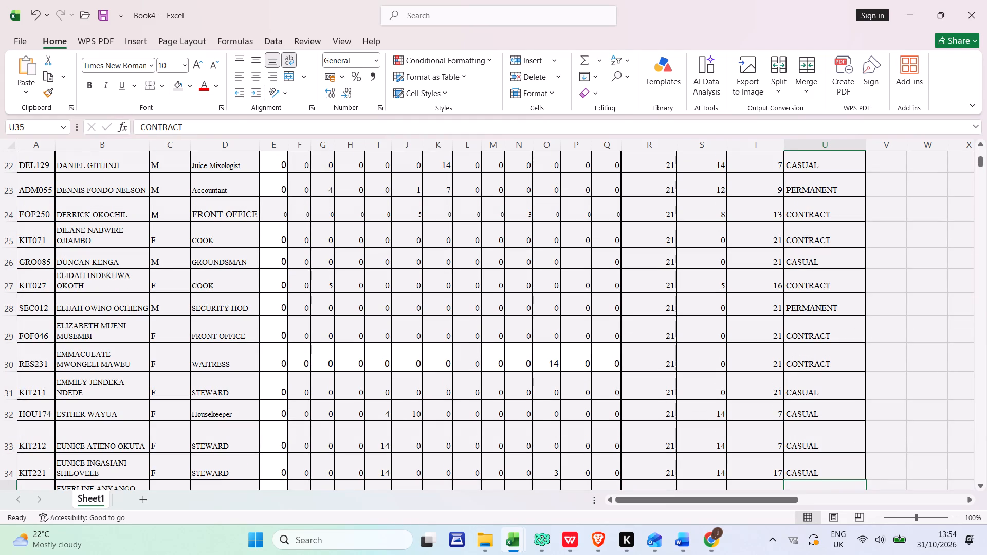
pyautogui.click(712, 474)
pyautogui.doubleClick(712, 474)
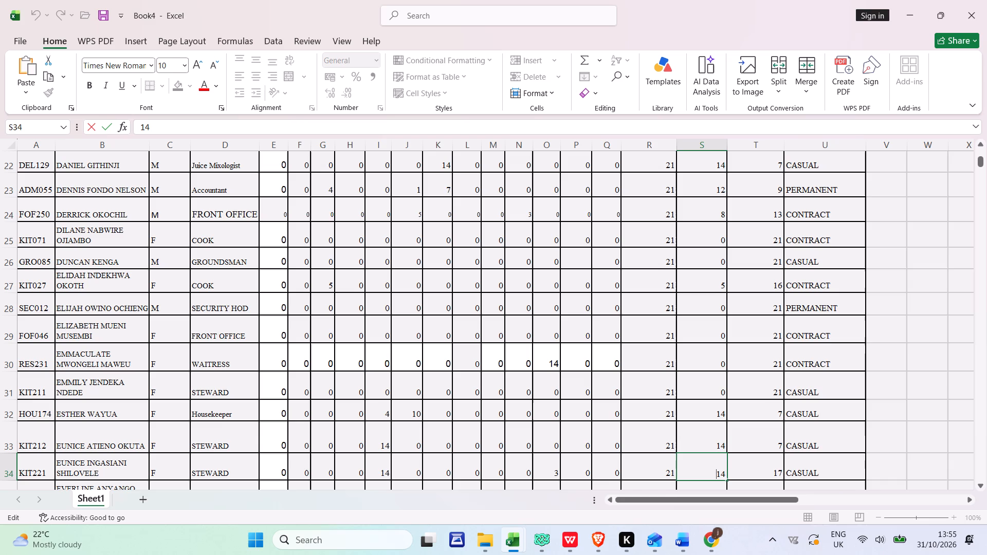
pyautogui.press('Right')
pyautogui.press('Right')
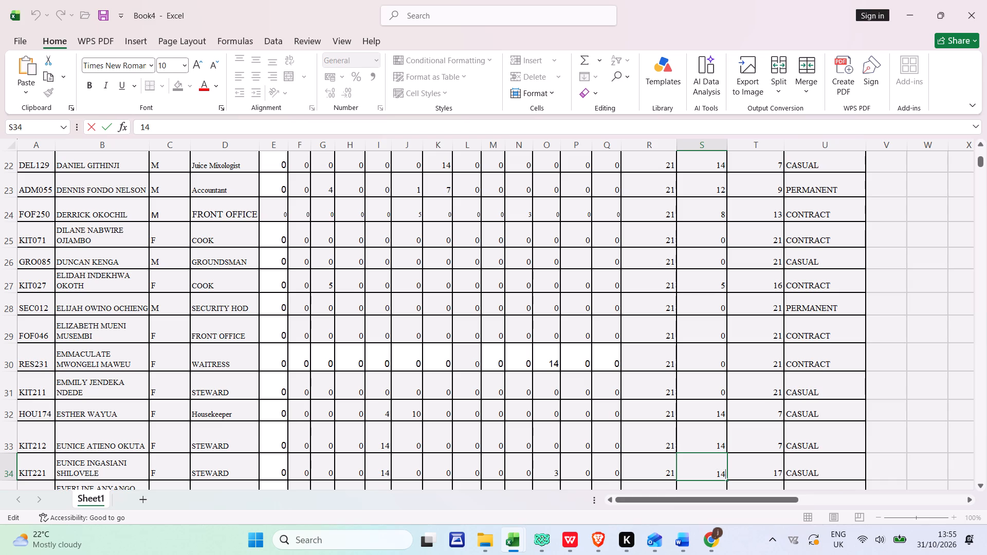
pyautogui.press('BackSpace')
pyautogui.press('7')
pyautogui.click(685, 456)
pyautogui.scroll(-2, 702, 432)
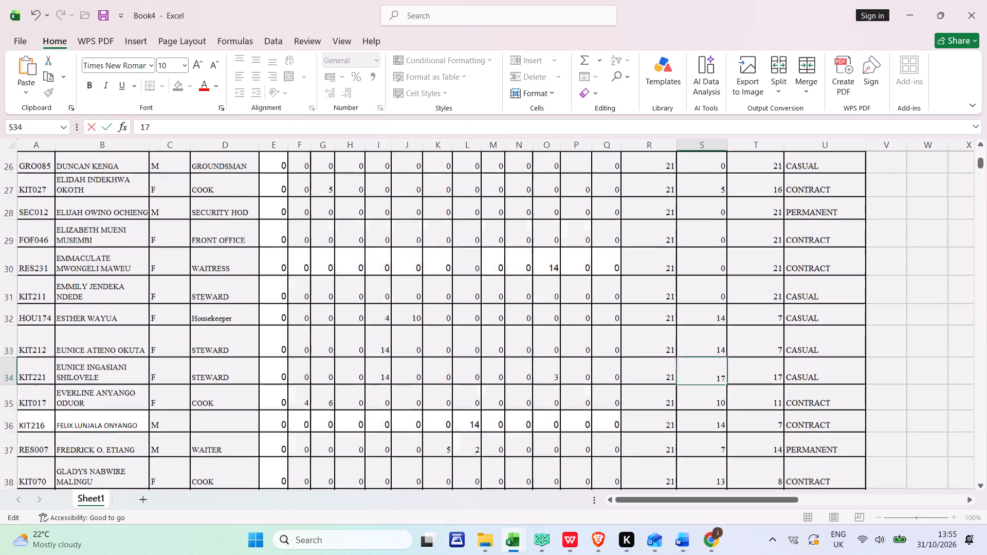
pyautogui.click(758, 332)
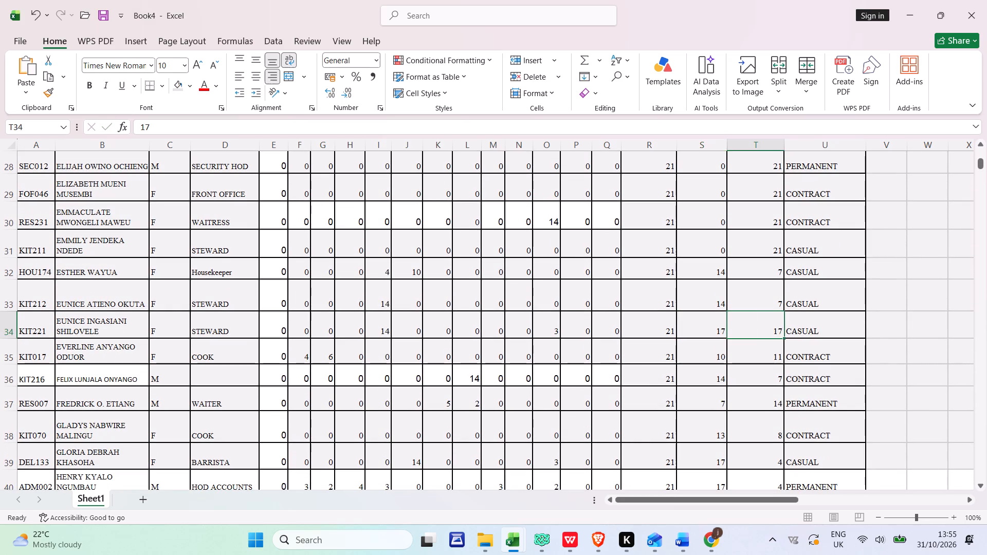
pyautogui.click(759, 332)
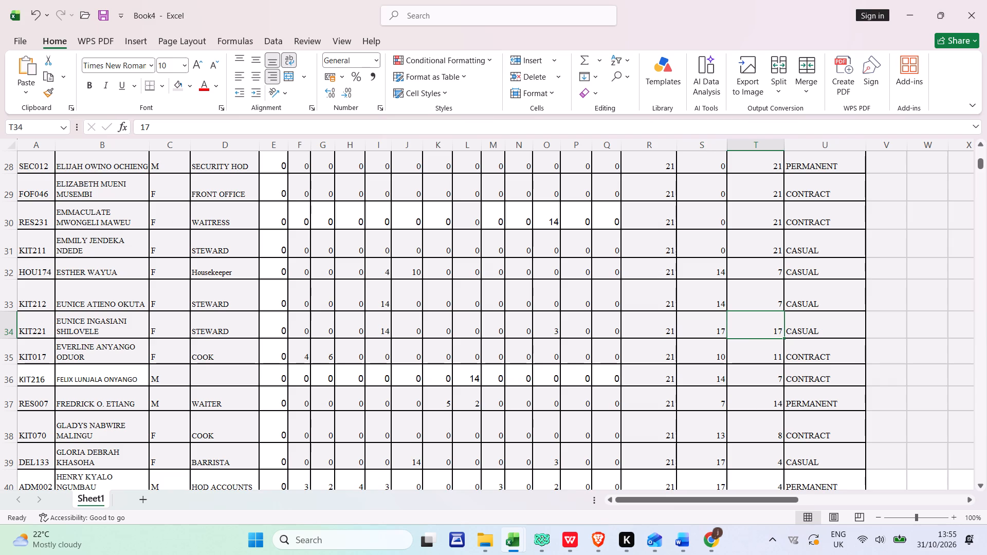
pyautogui.press('=')
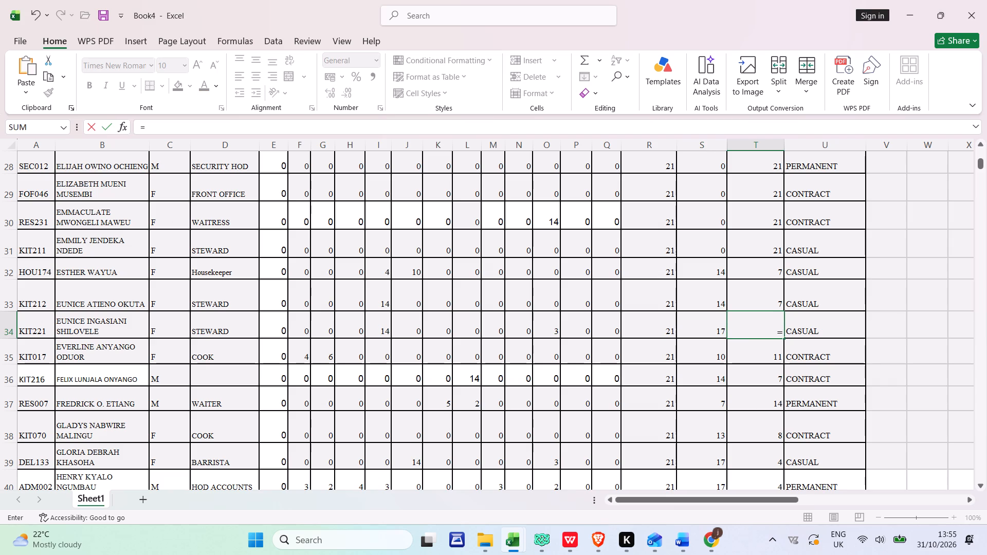
pyautogui.click(668, 331)
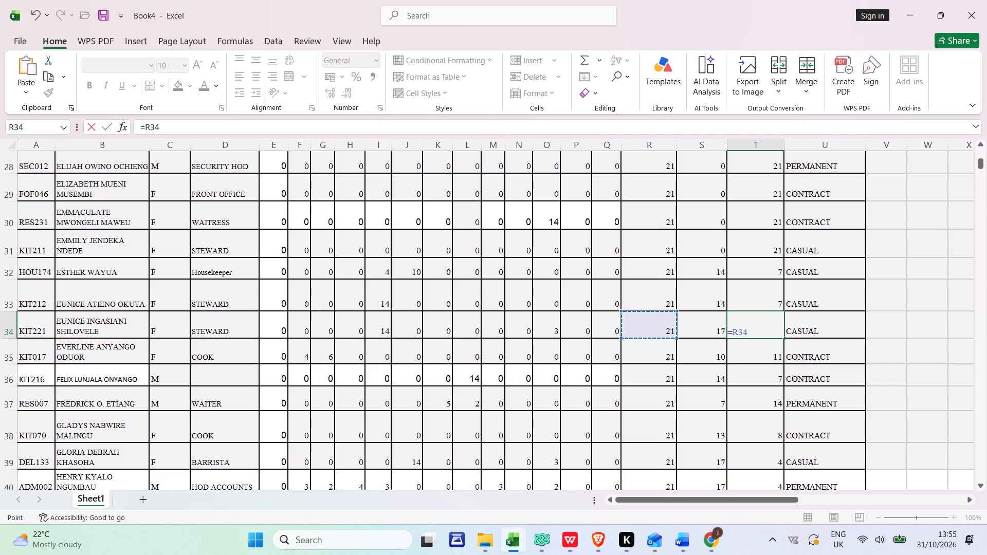
pyautogui.press('-')
pyautogui.click(706, 332)
pyautogui.press('-')
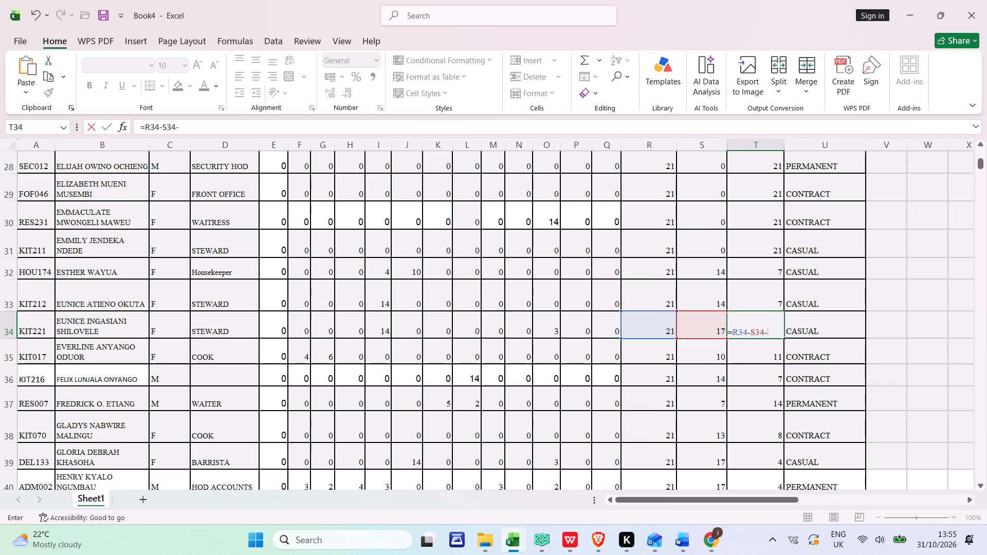
pyautogui.press('BackSpace')
pyautogui.press('Return')
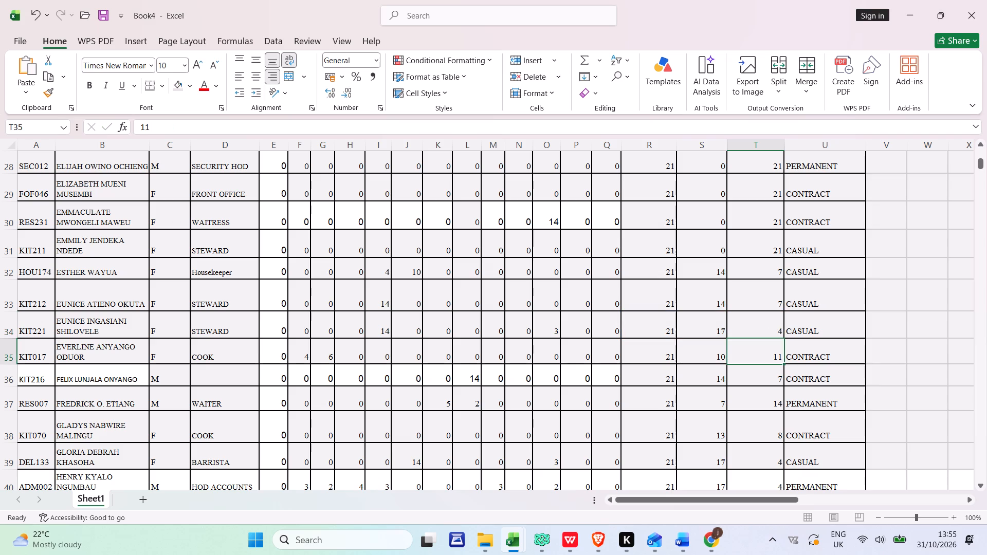
# Review the leave entries from row 35 down to the last employee in row 92, and back up to the header row.
pyautogui.scroll(-5, 649, 337)
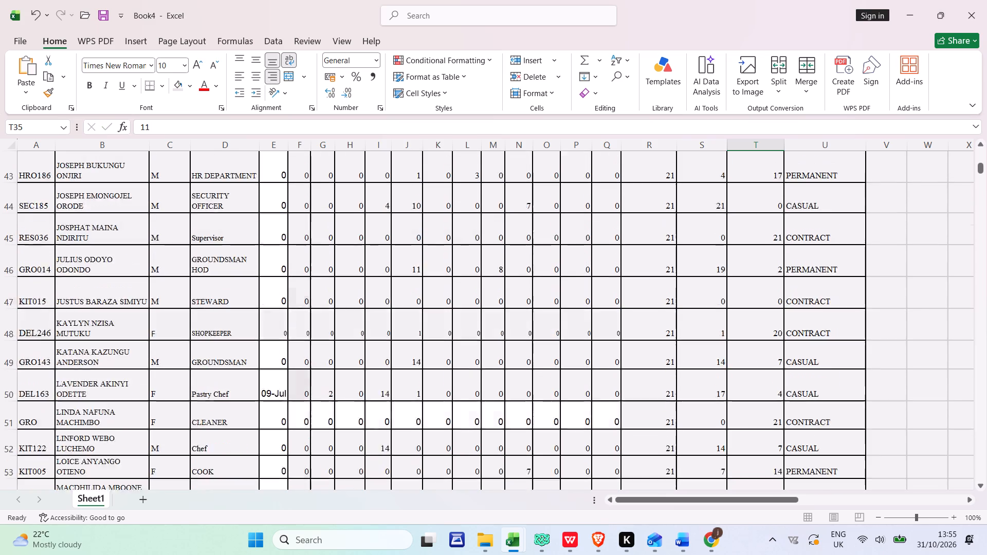
pyautogui.scroll(-15, 649, 337)
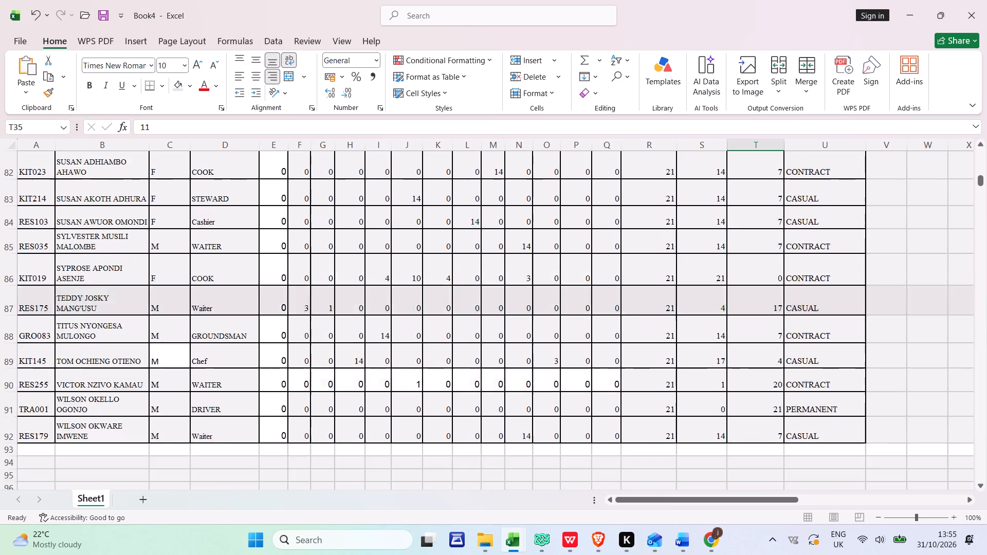
pyautogui.scroll(2, 650, 348)
pyautogui.scroll(-1, 319, 369)
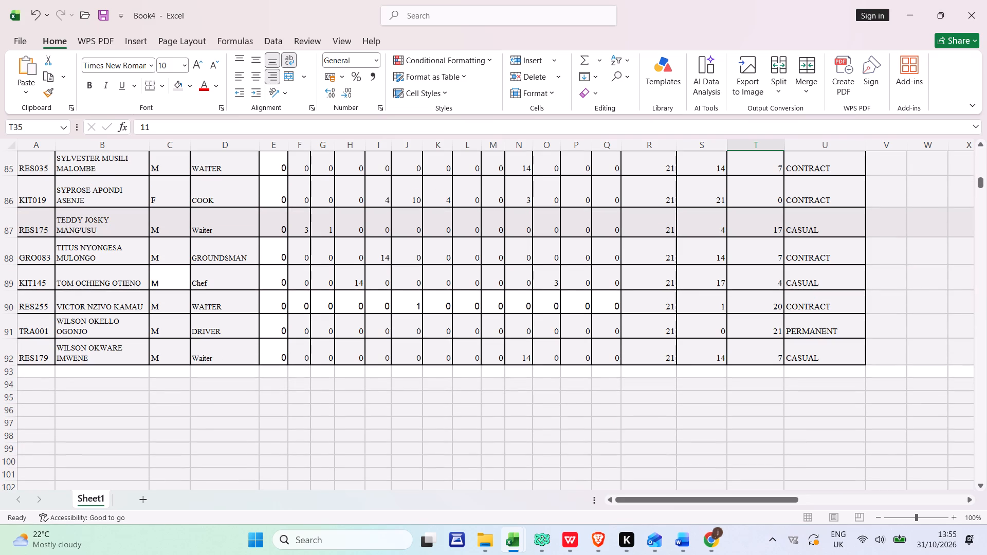
pyautogui.scroll(3, 65, 363)
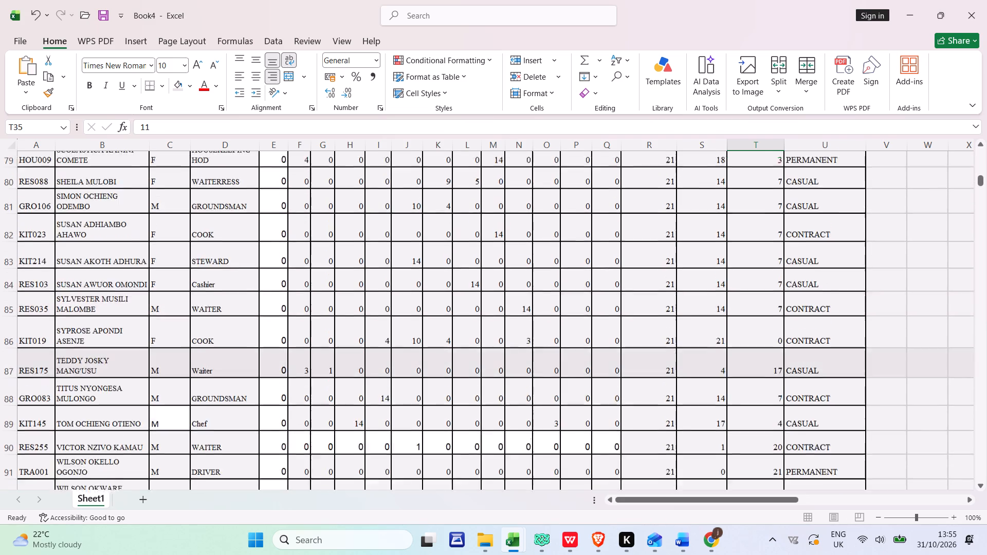
pyautogui.scroll(2, 79, 351)
pyautogui.scroll(6, 167, 303)
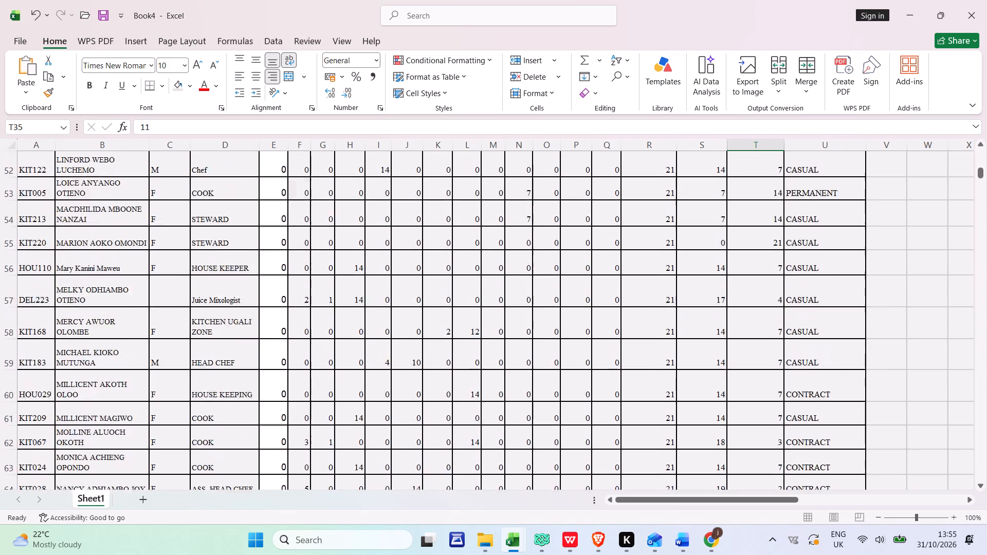
pyautogui.scroll(9, 161, 307)
pyautogui.scroll(2, 440, 288)
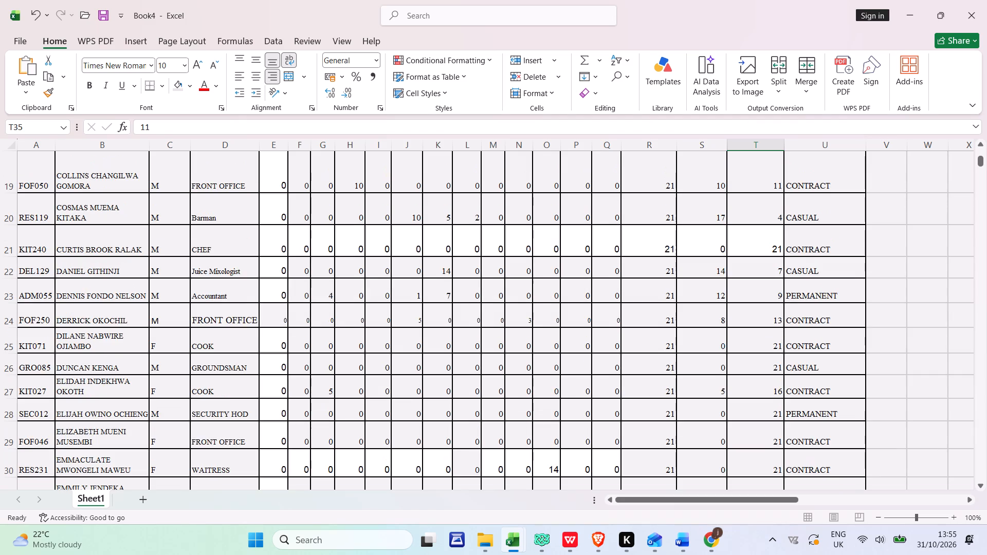
pyautogui.scroll(3, 438, 291)
pyautogui.scroll(8, 341, 297)
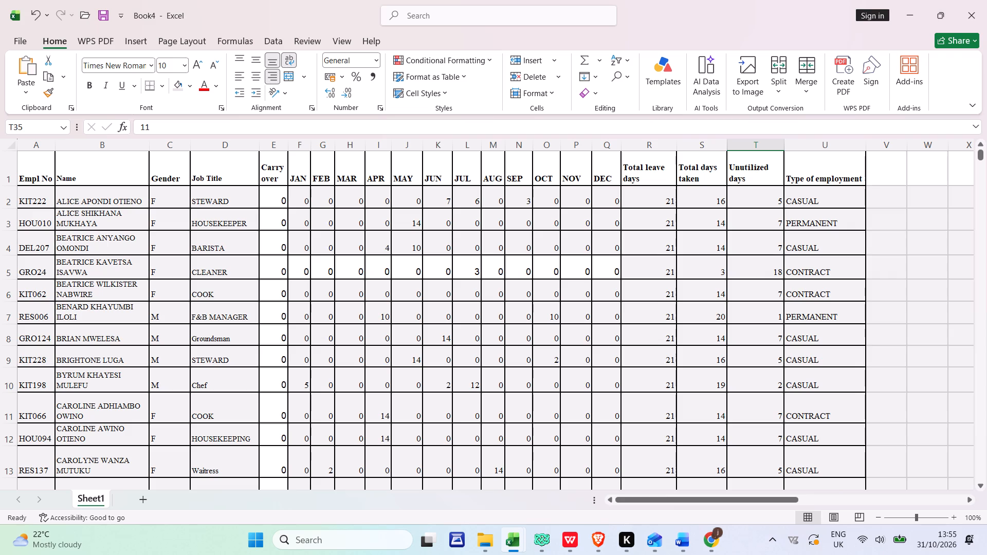
# Review the monthly leave entries and balances of all employees down to row 92, and back up to the header row.
pyautogui.scroll(-3, 396, 268)
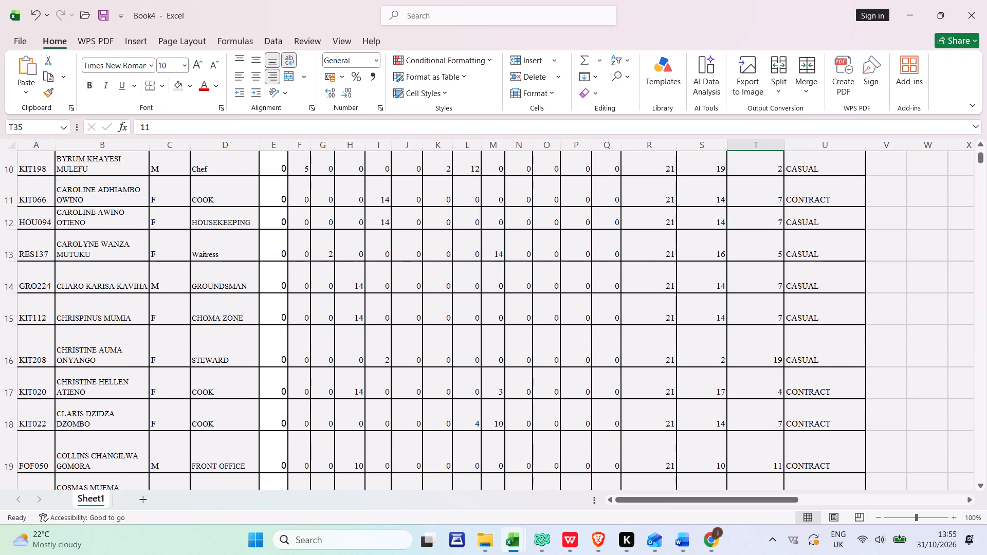
pyautogui.scroll(-1, 395, 271)
pyautogui.scroll(1, 395, 273)
pyautogui.scroll(-2, 395, 273)
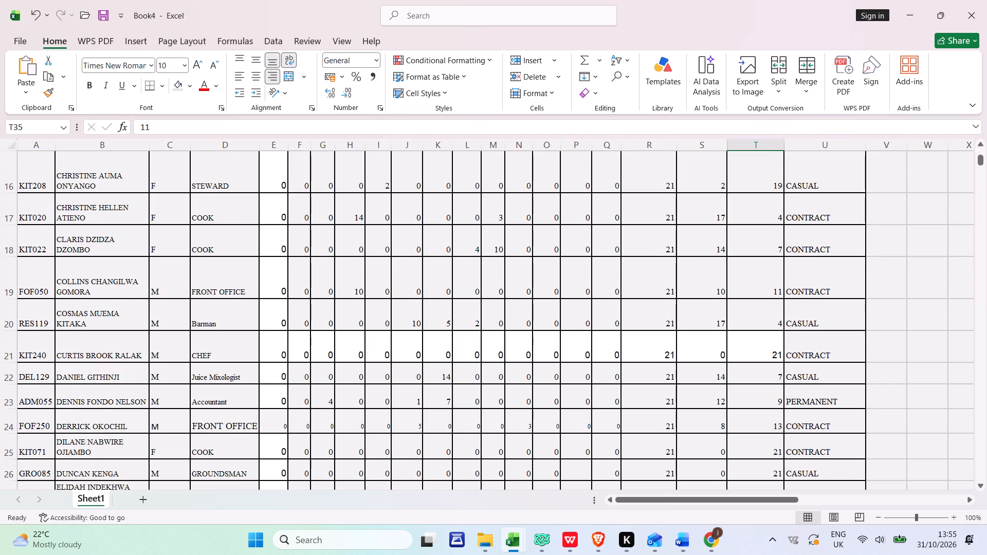
pyautogui.scroll(-10, 278, 381)
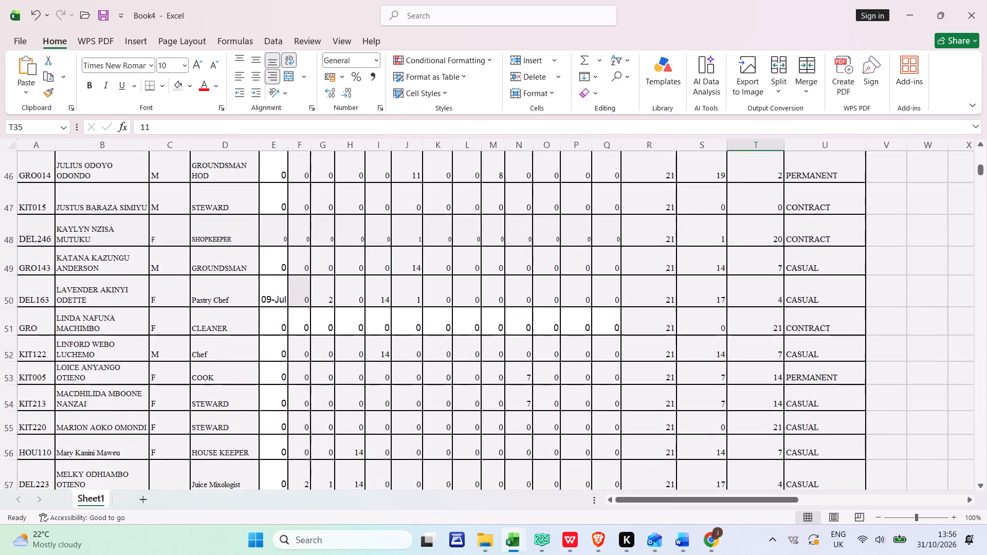
pyautogui.scroll(-12, 303, 380)
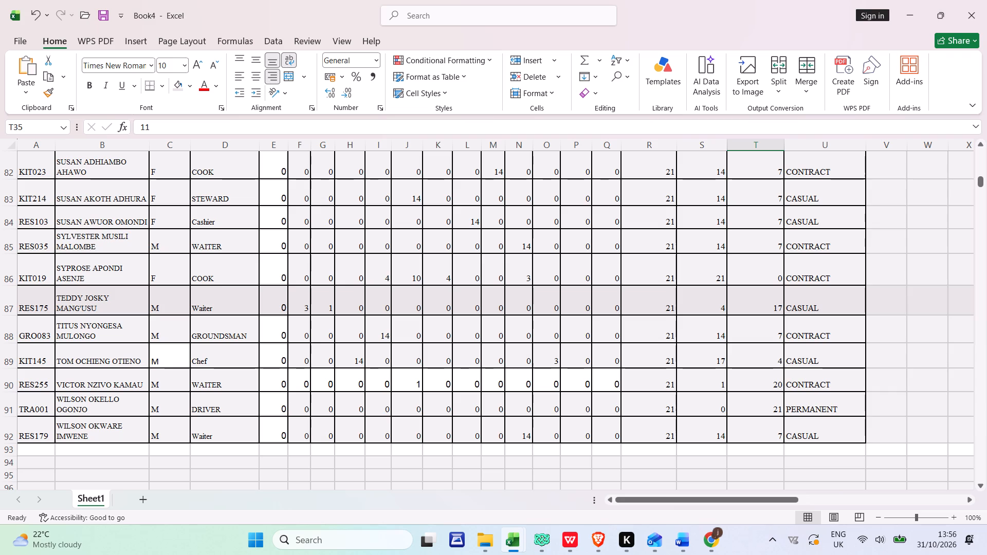
pyautogui.click(864, 442)
pyautogui.moveTo(866, 442); pyautogui.dragTo(871, 441)
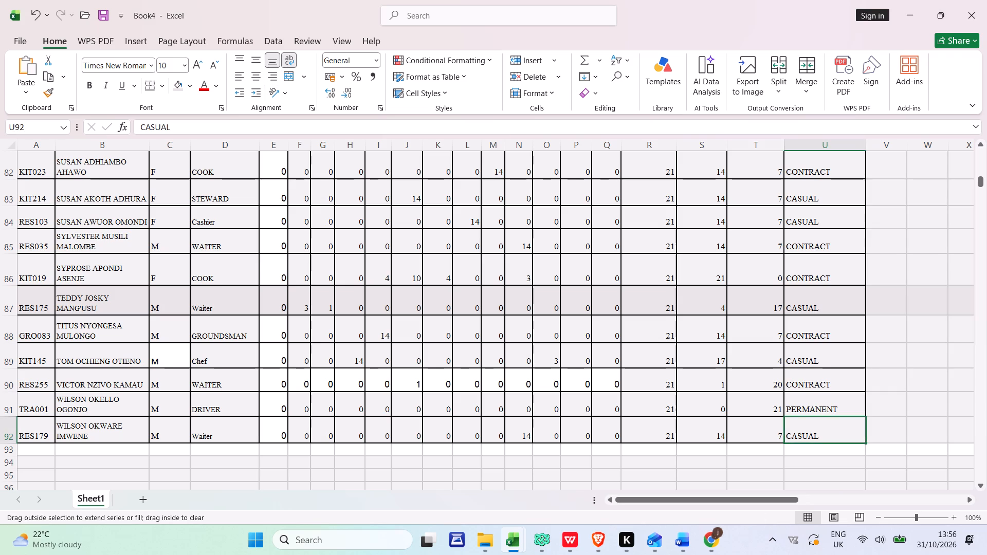
pyautogui.scroll(11, 363, 361)
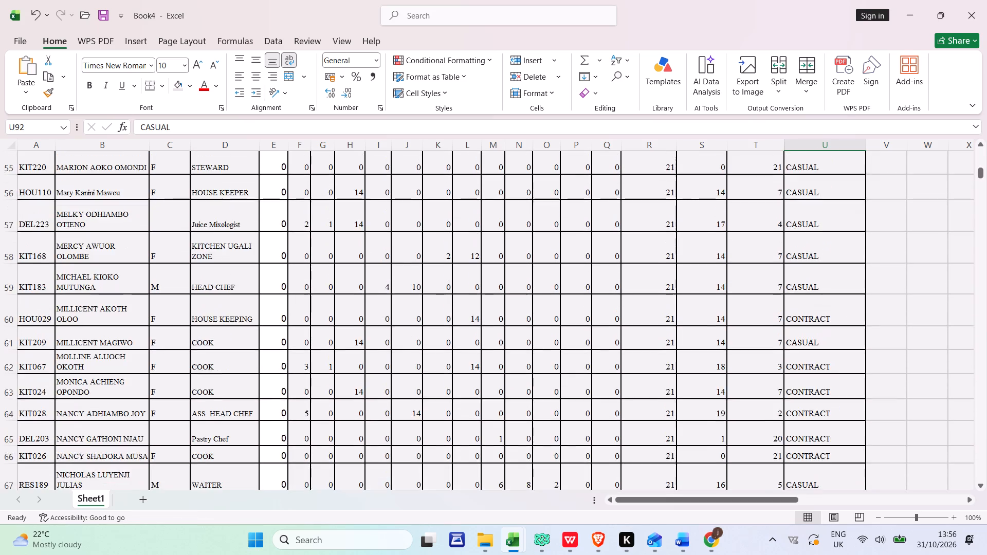
pyautogui.scroll(17, 362, 365)
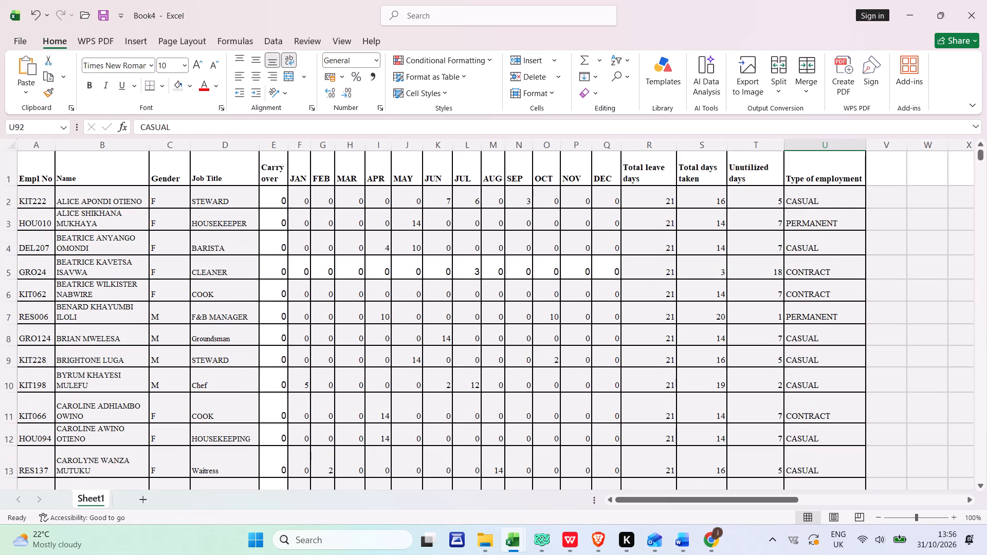
pyautogui.scroll(4, 362, 365)
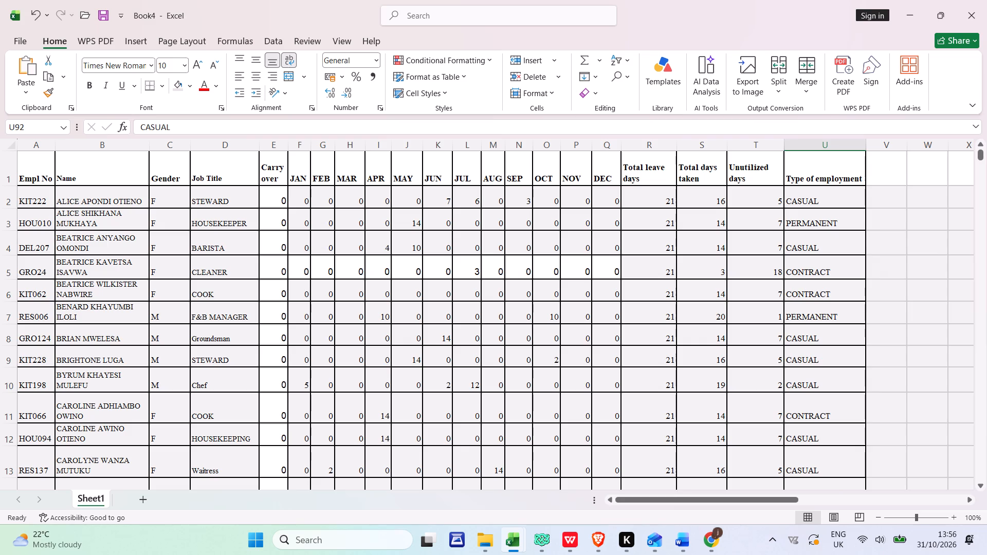
pyautogui.scroll(5, 163, 337)
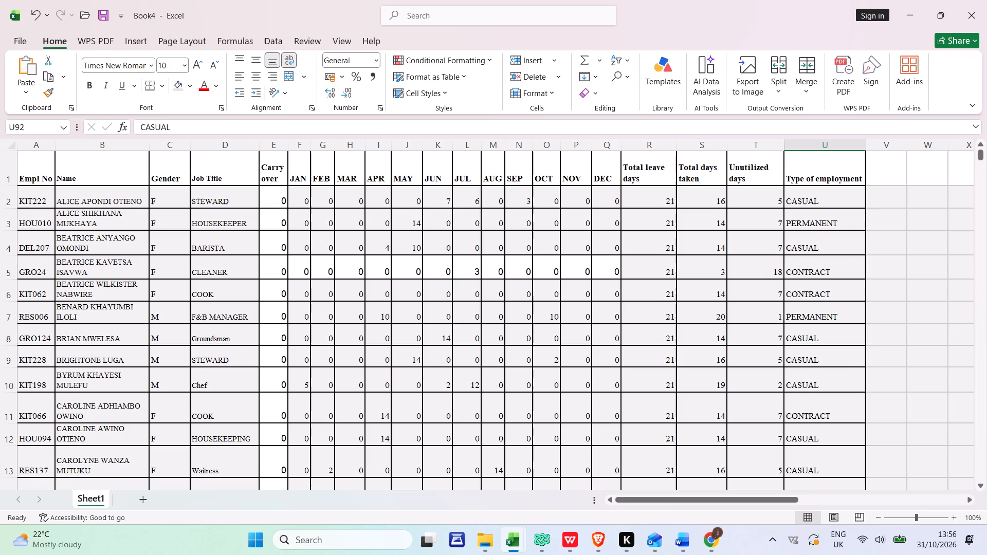
# Check the rows once more for inconsistent formatting and leave entries, down to the end of the table and back to the top.
pyautogui.scroll(-3, 469, 320)
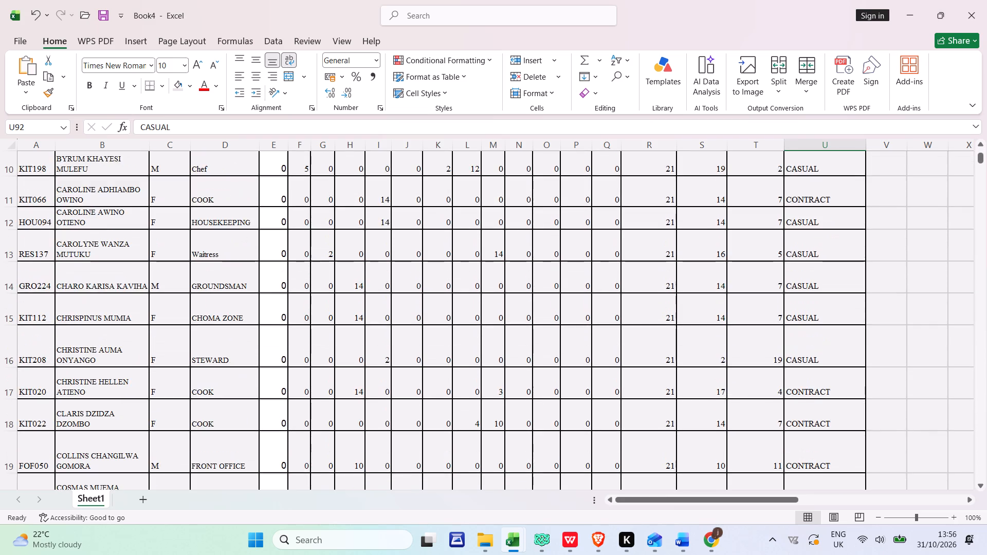
pyautogui.scroll(-3, 470, 324)
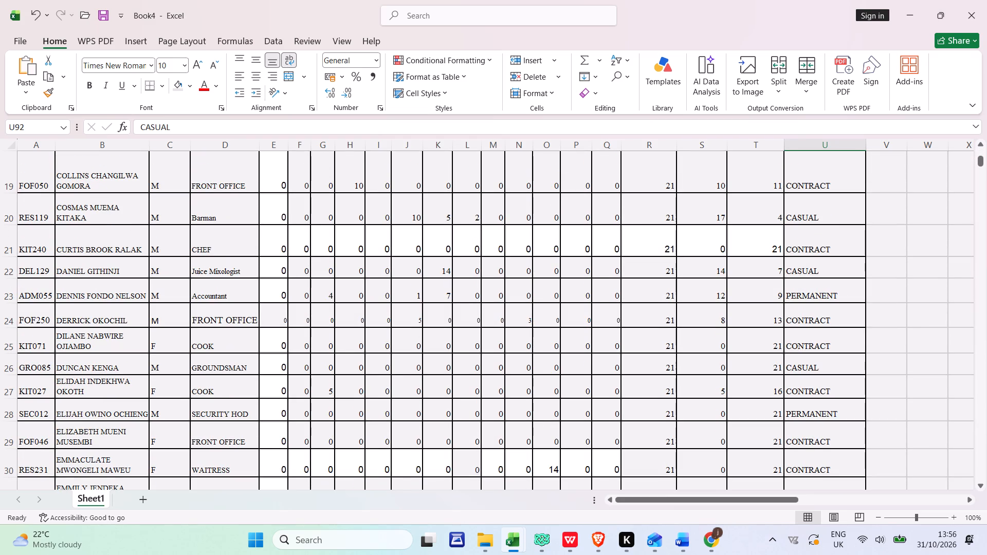
pyautogui.scroll(-1, 601, 310)
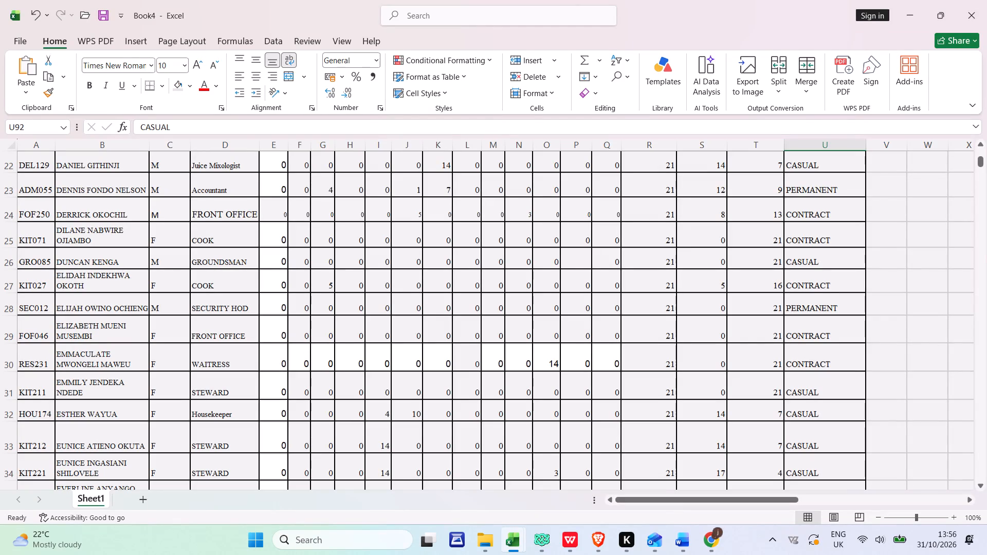
pyautogui.scroll(-11, 556, 265)
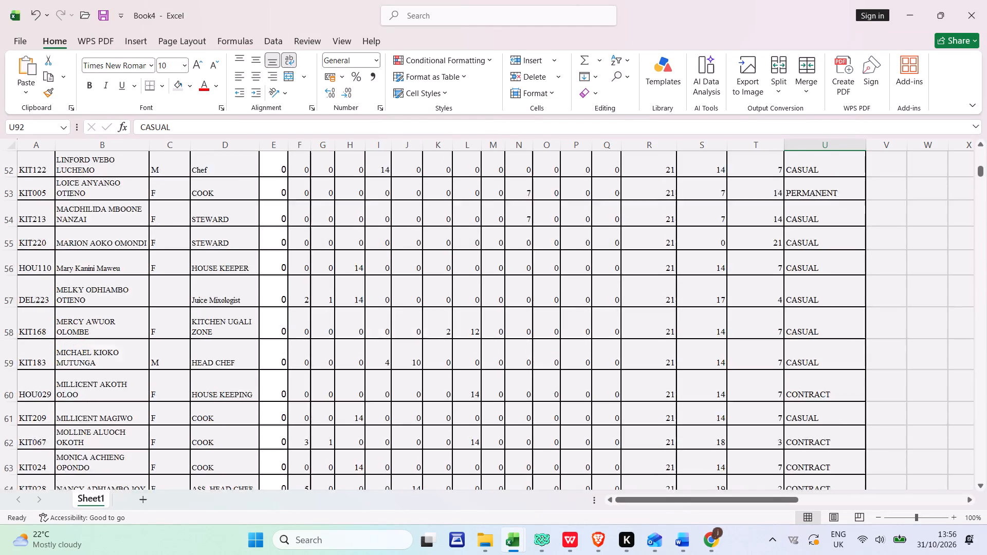
pyautogui.scroll(-10, 556, 293)
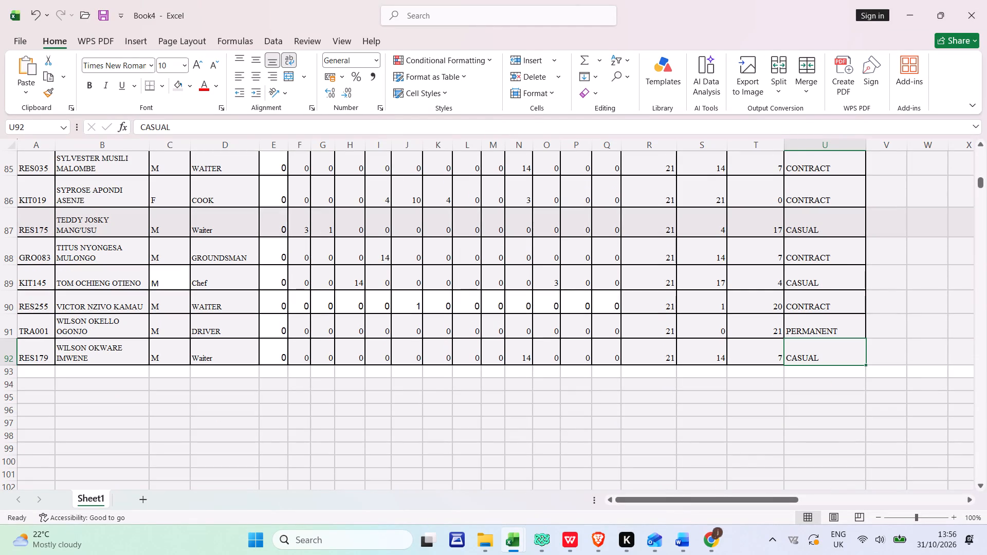
pyautogui.scroll(10, 112, 361)
pyautogui.scroll(11, 189, 353)
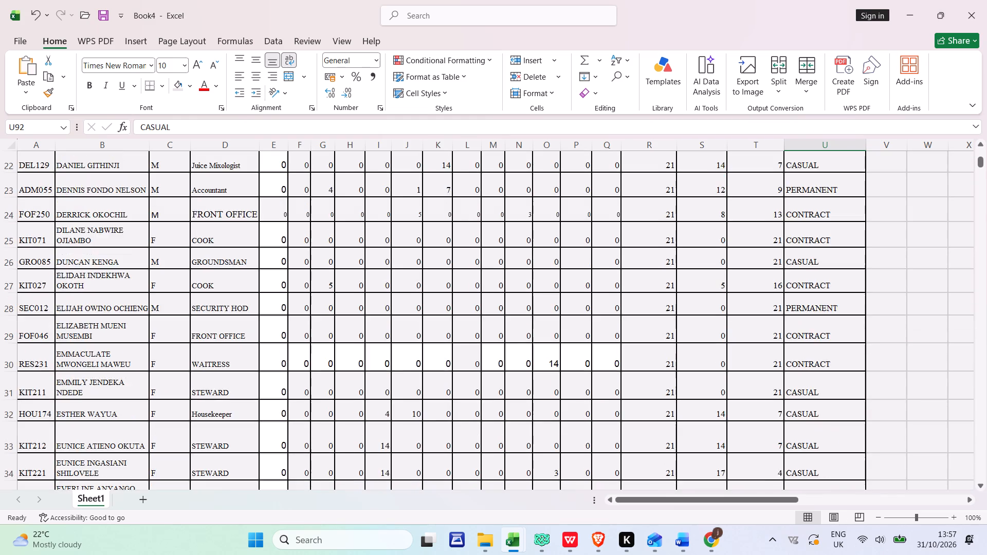
pyautogui.scroll(14, 214, 346)
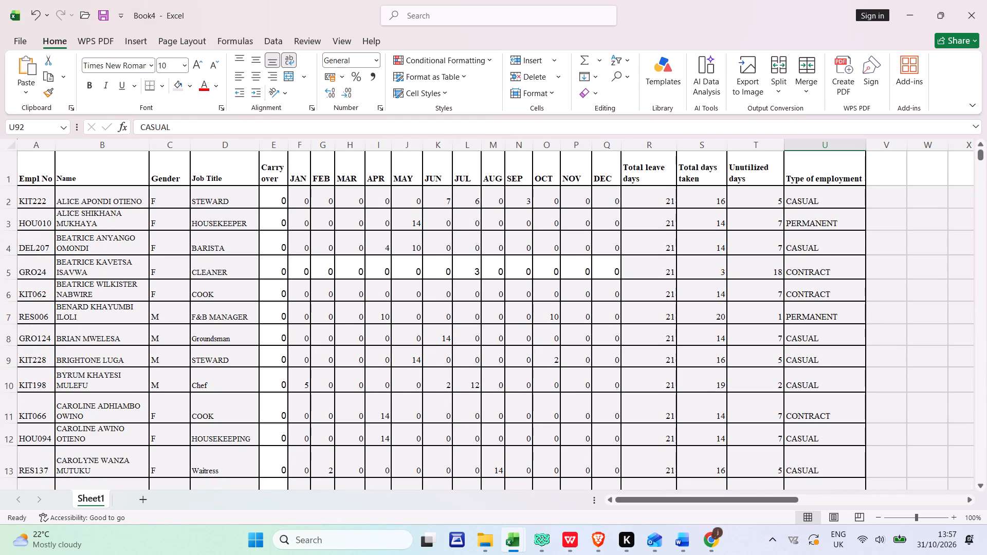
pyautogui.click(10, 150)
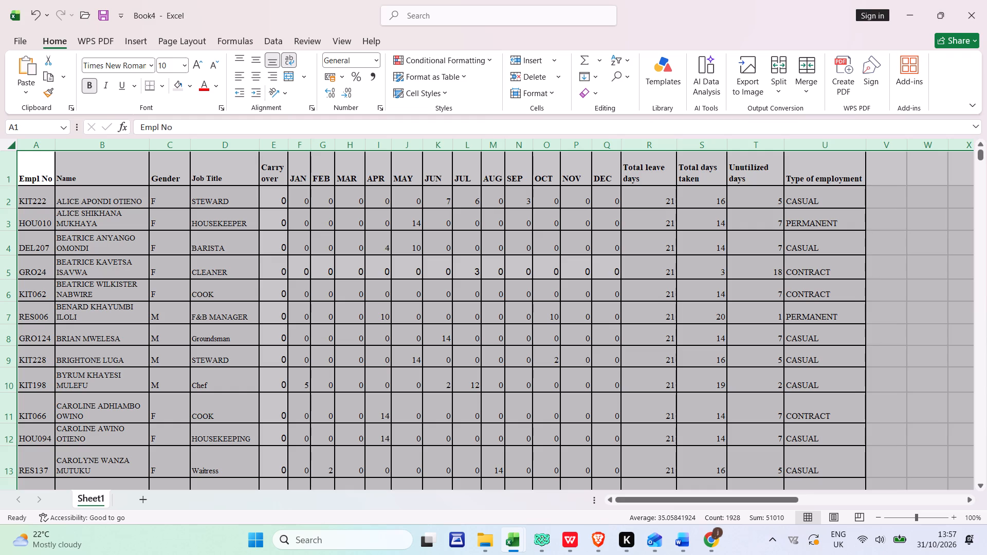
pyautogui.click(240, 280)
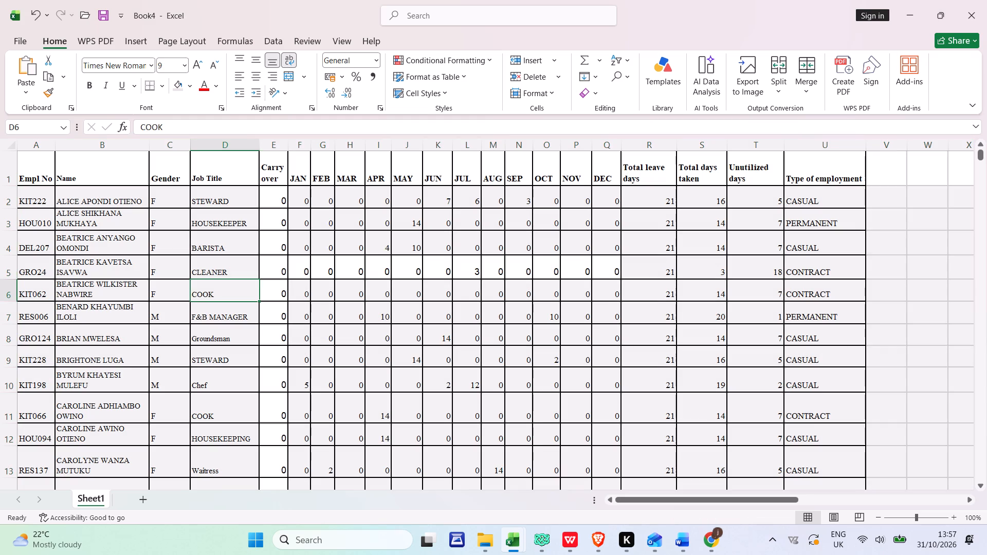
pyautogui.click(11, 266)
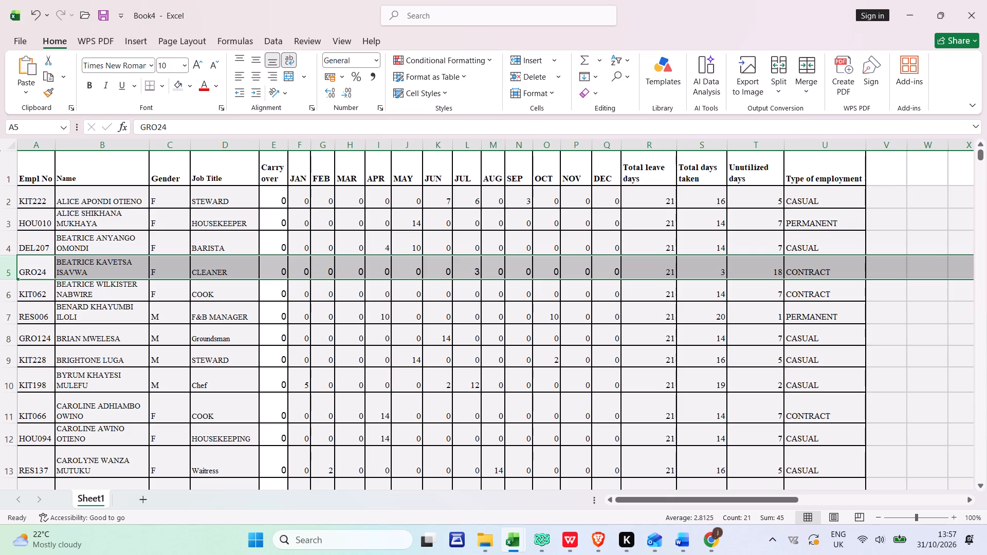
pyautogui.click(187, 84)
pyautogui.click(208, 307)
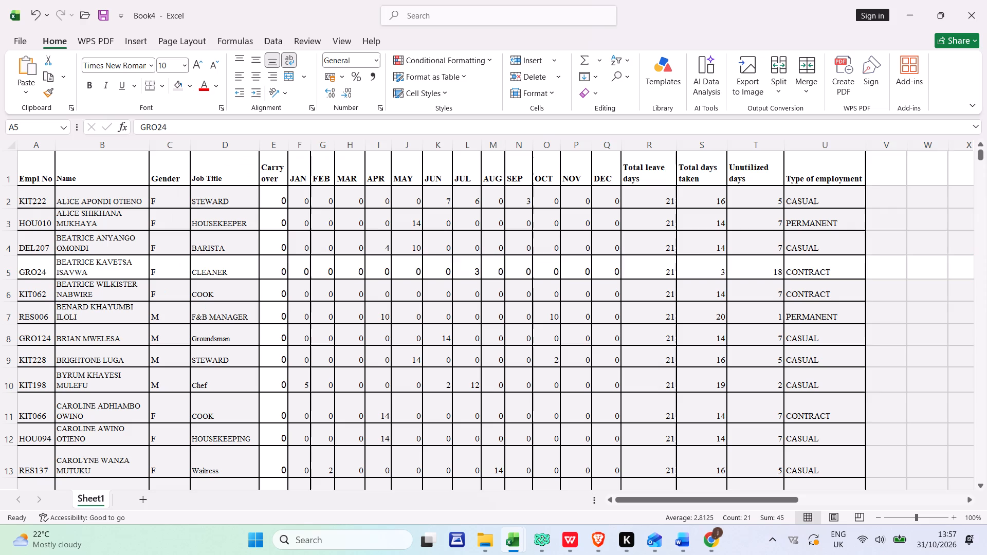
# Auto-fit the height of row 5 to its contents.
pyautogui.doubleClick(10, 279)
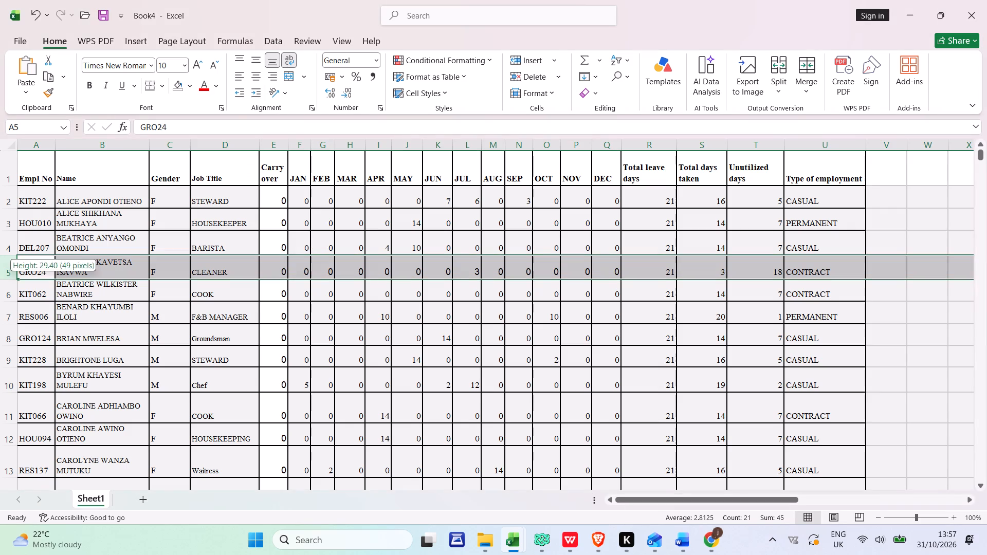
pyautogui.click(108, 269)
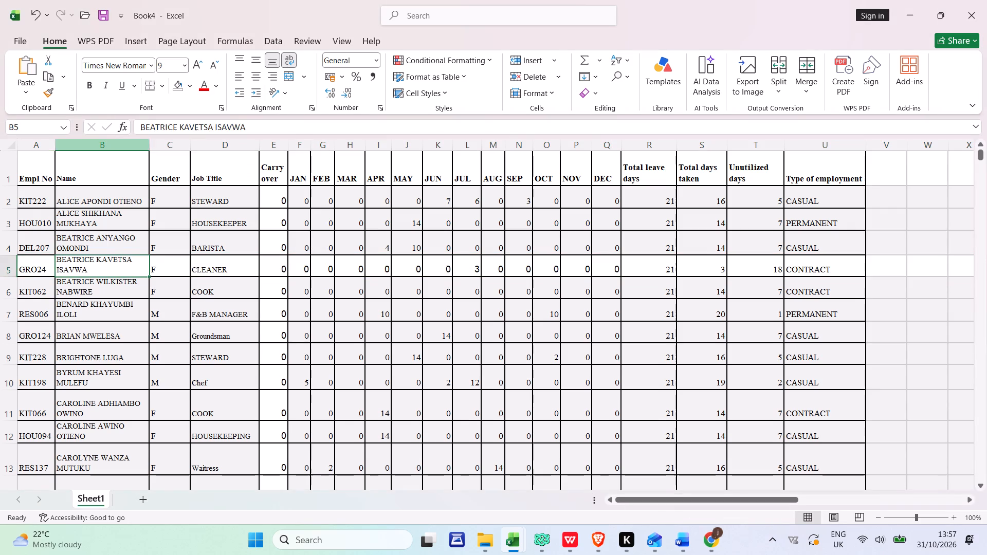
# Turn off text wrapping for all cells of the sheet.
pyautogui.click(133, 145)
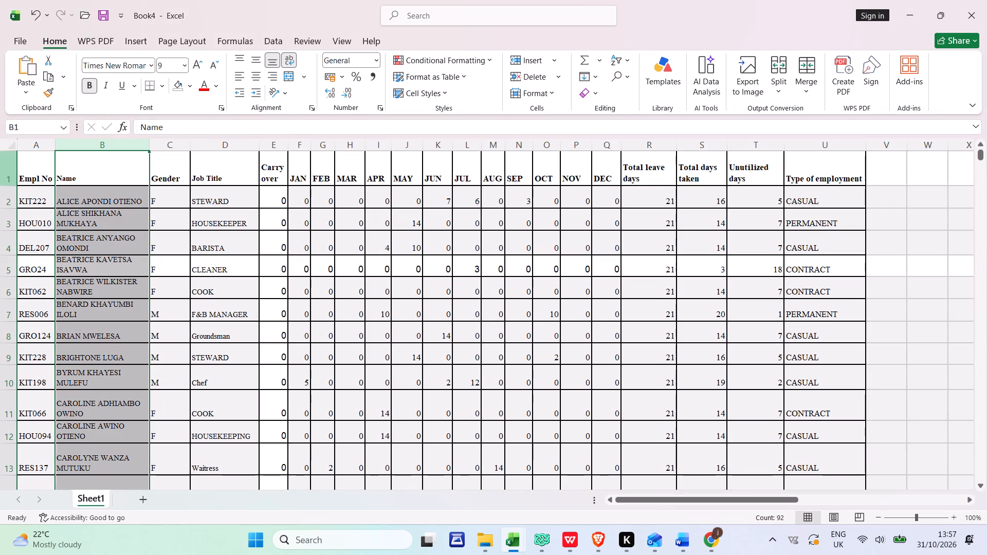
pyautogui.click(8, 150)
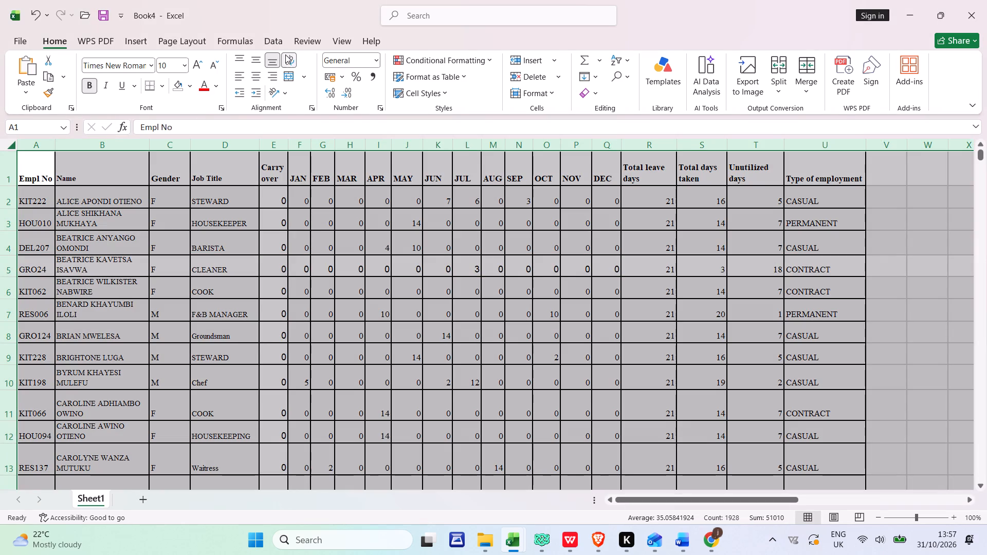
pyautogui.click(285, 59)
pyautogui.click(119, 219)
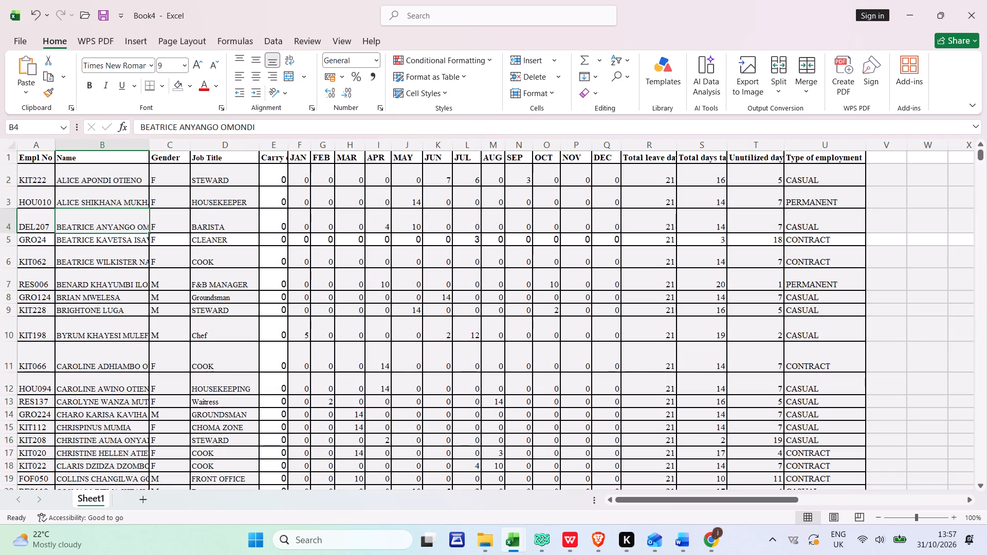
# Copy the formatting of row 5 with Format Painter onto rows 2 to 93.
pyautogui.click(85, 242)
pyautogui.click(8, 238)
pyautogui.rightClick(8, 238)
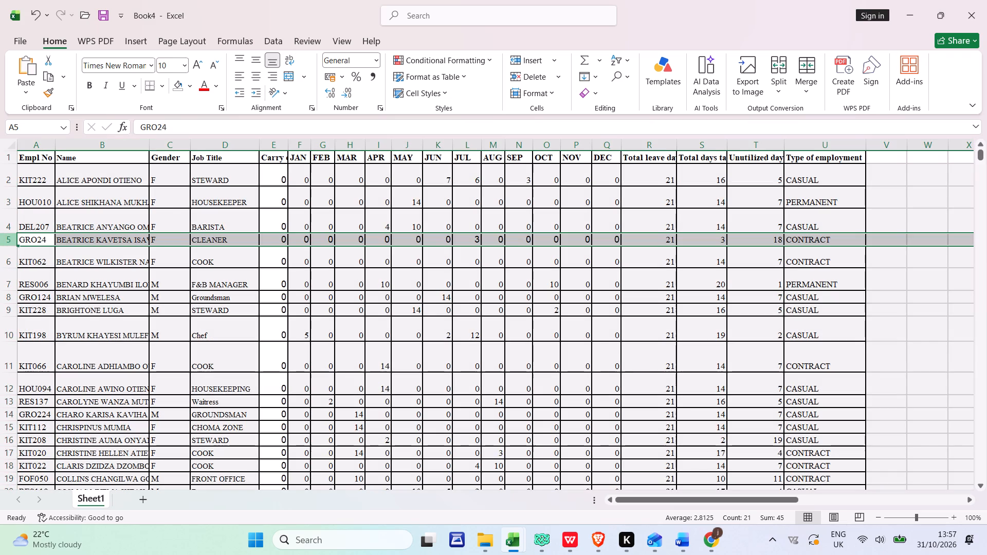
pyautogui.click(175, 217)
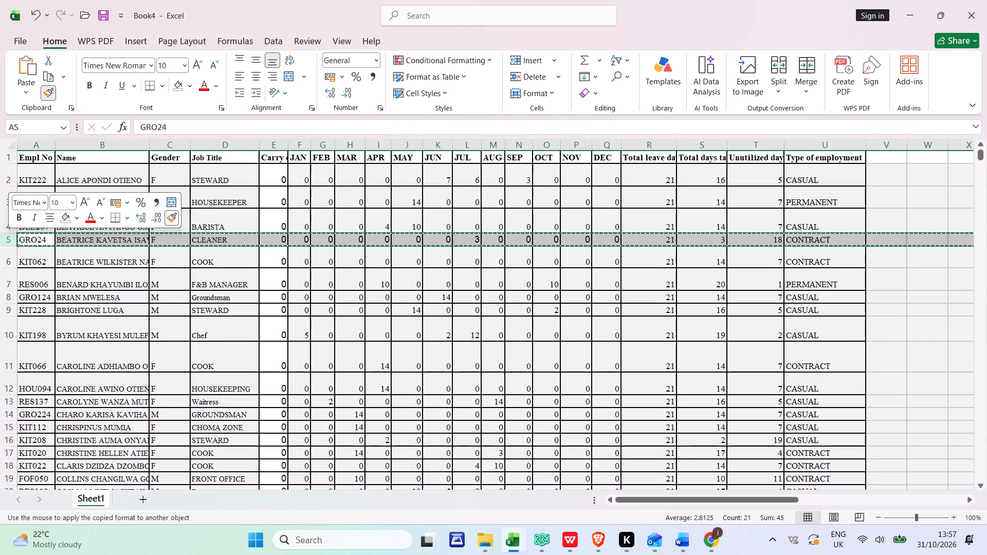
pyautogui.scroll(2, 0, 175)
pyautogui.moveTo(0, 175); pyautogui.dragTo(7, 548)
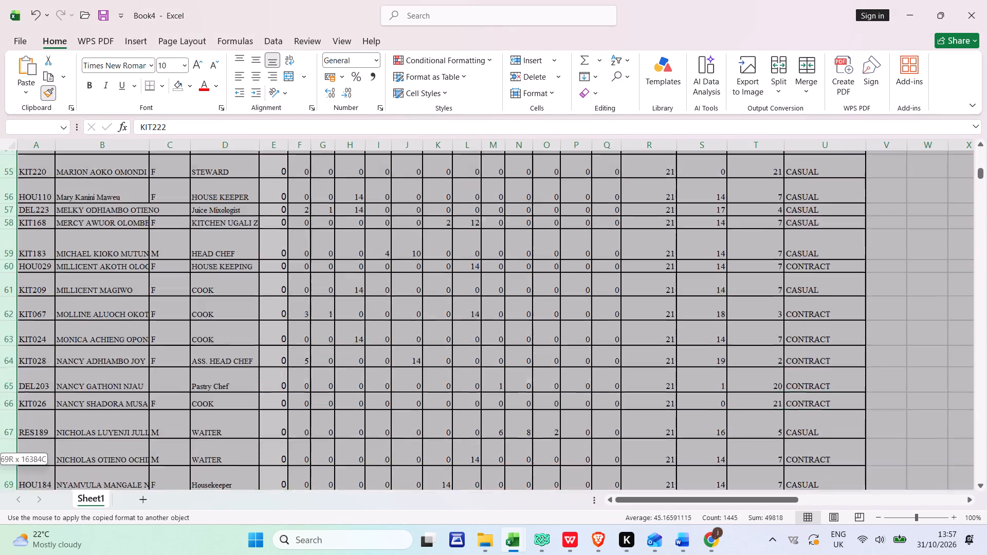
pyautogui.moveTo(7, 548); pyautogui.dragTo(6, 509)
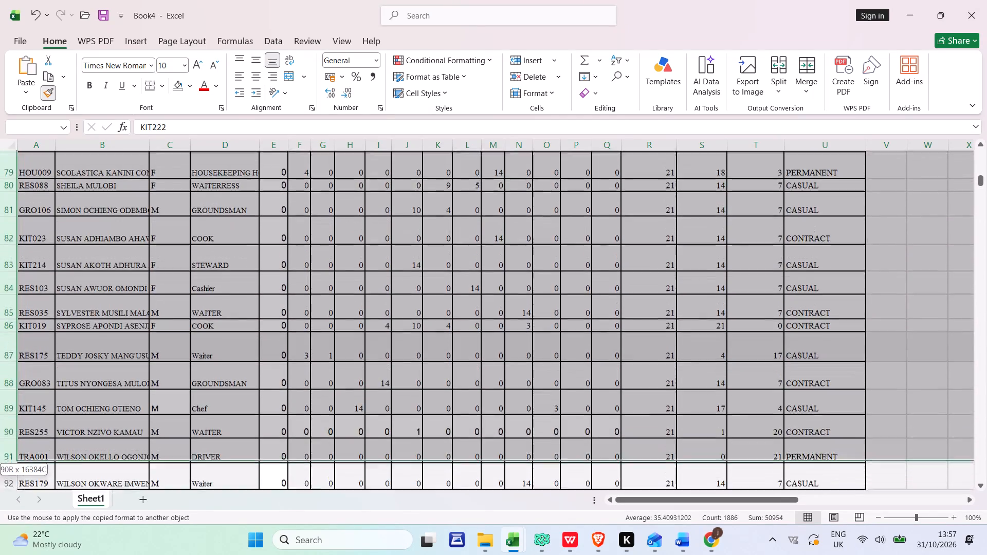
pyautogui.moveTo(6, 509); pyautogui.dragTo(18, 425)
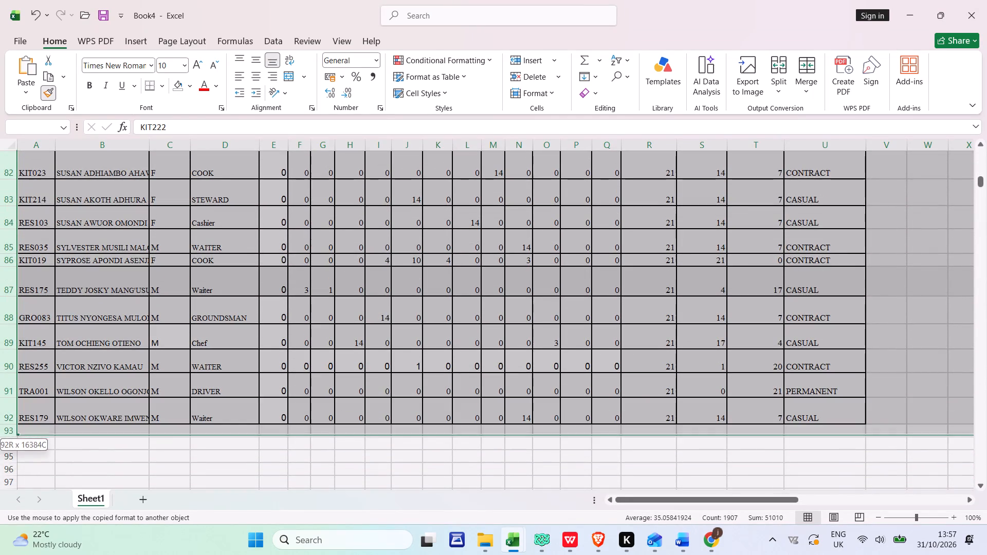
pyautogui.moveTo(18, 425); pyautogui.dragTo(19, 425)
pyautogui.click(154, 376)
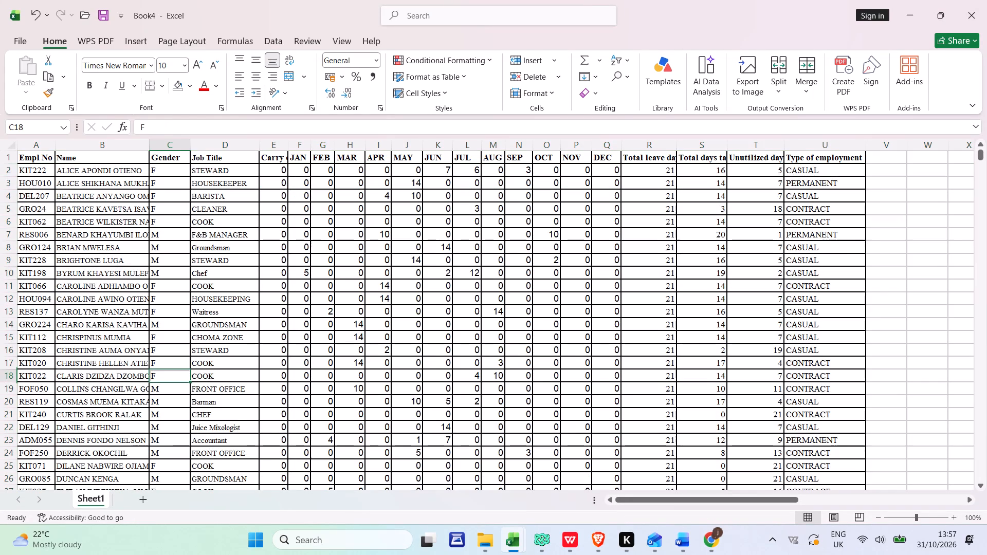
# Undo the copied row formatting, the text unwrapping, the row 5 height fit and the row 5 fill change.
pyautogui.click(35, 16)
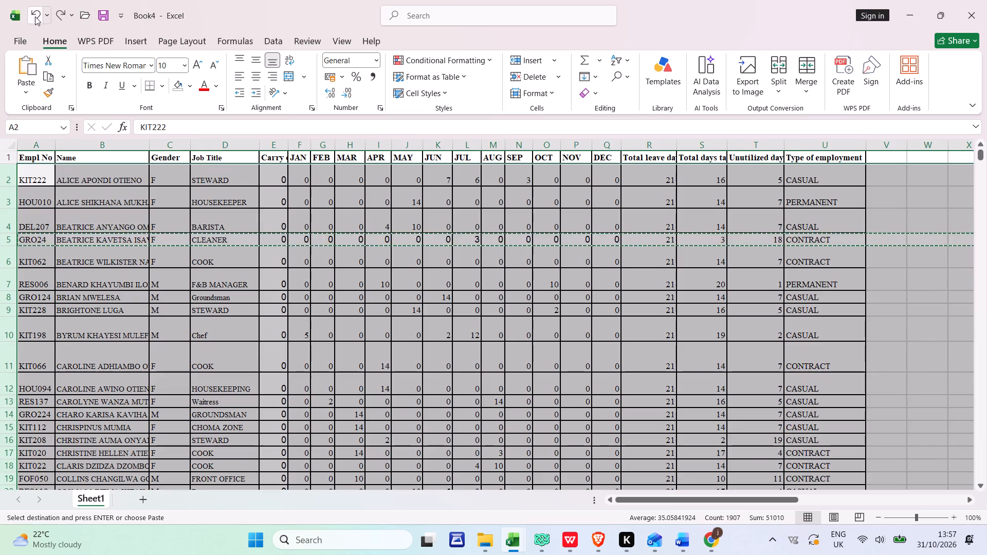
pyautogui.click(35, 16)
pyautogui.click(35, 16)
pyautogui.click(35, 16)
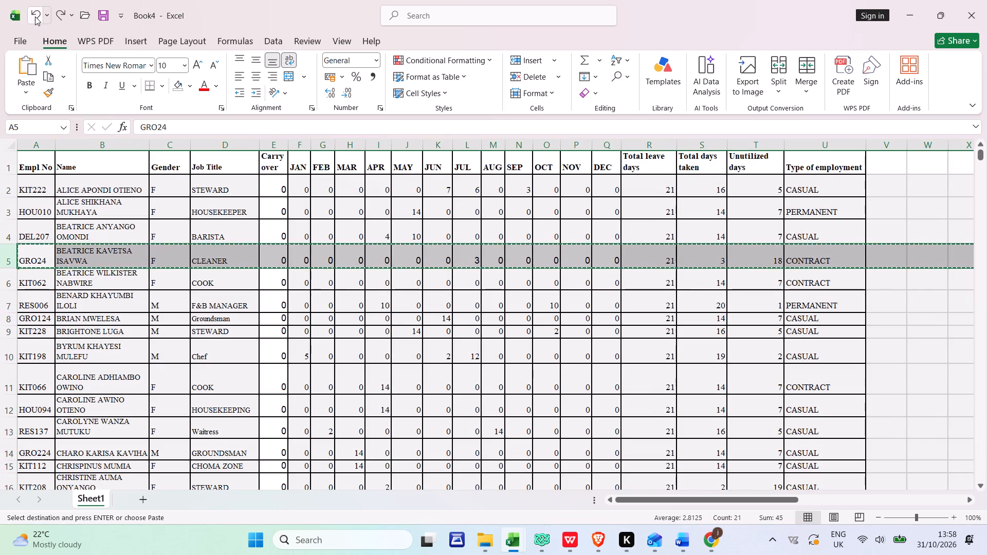
pyautogui.click(35, 16)
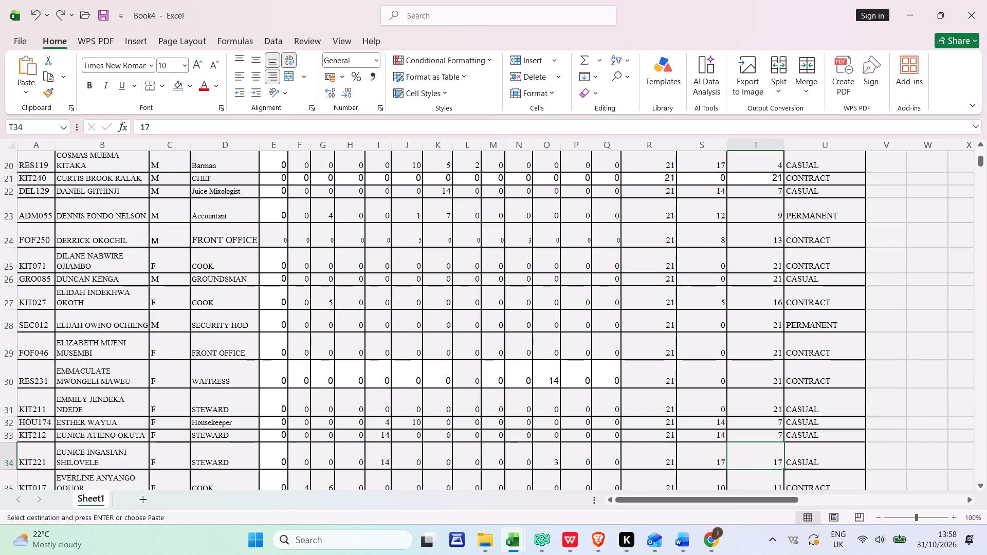
pyautogui.scroll(11, 231, 324)
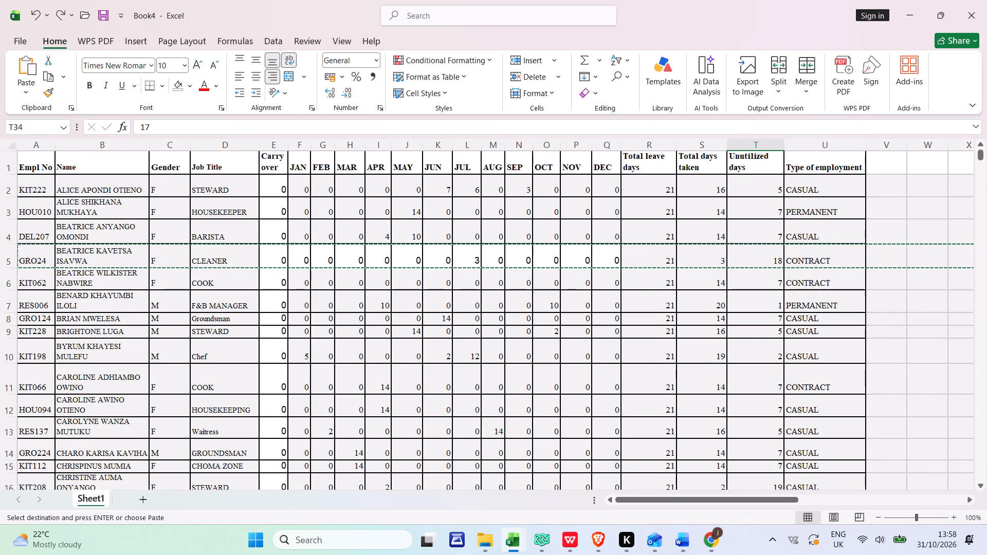
pyautogui.click(28, 11)
pyautogui.scroll(7, 159, 325)
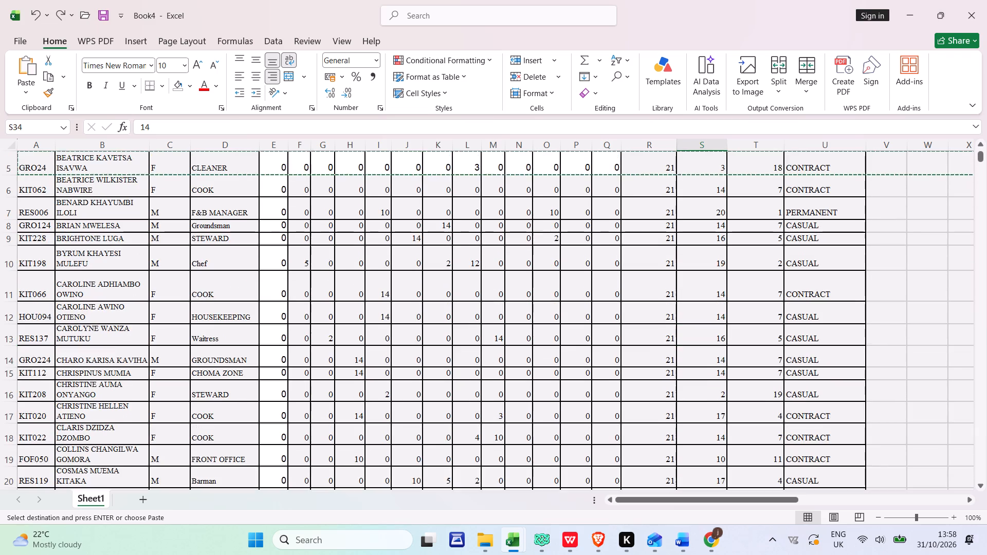
pyautogui.scroll(5, 161, 324)
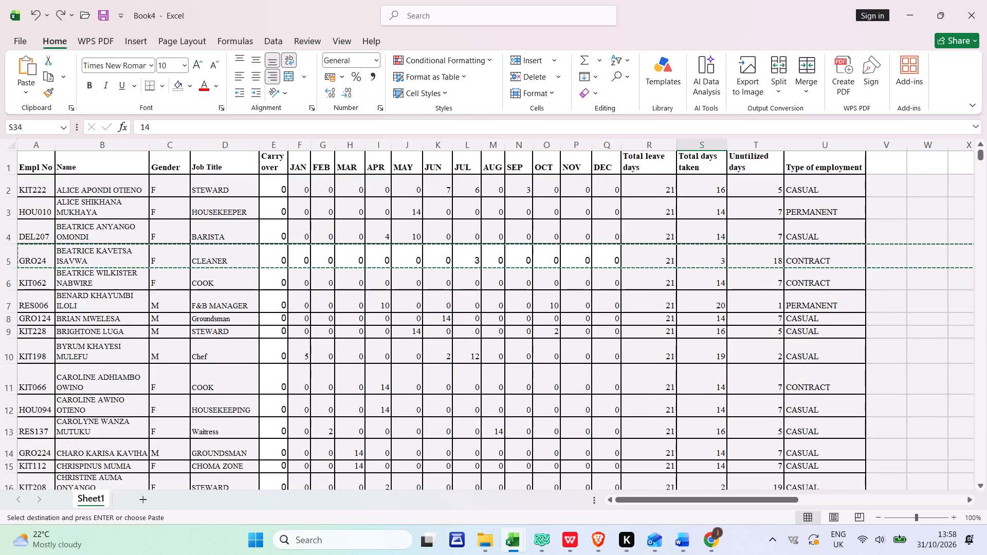
pyautogui.click(11, 257)
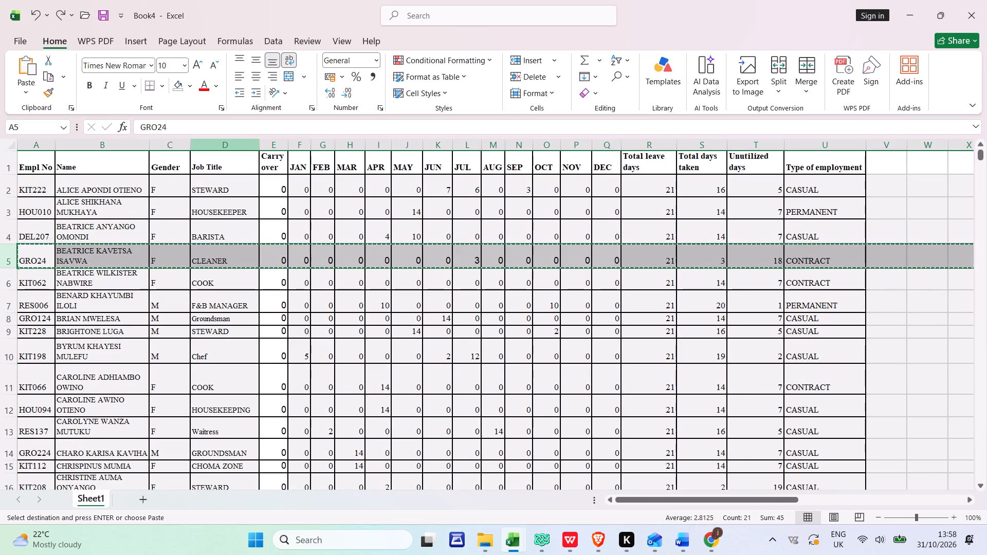
pyautogui.click(287, 96)
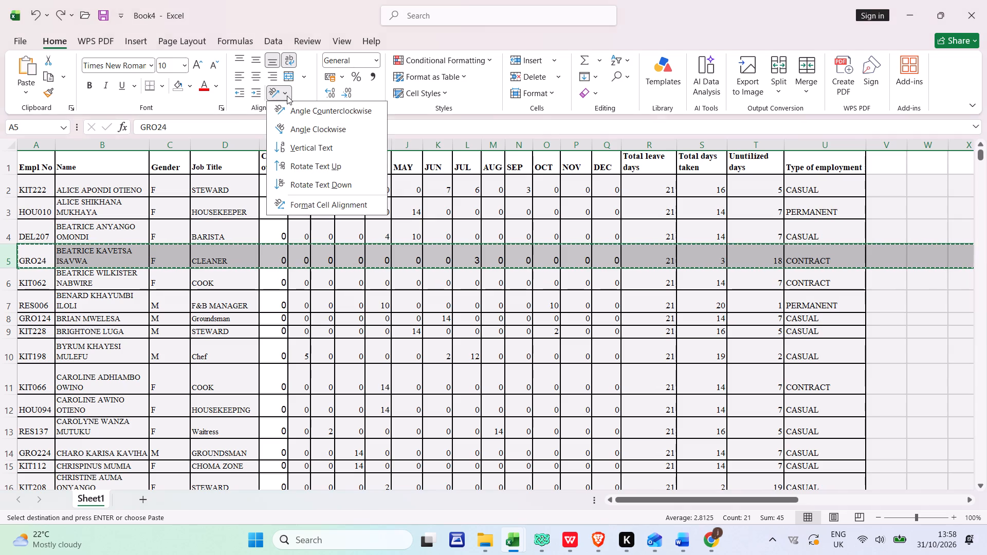
pyautogui.click(216, 86)
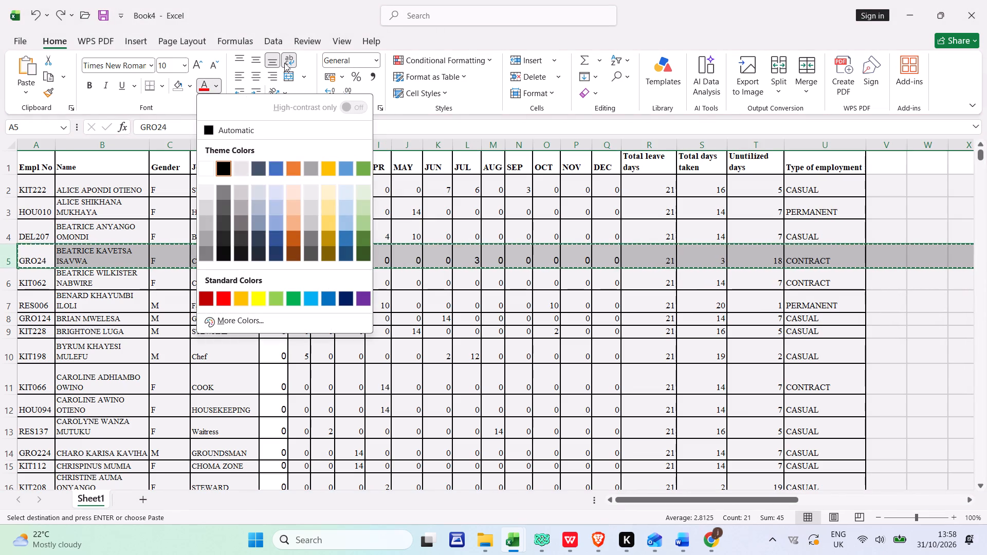
pyautogui.click(409, 129)
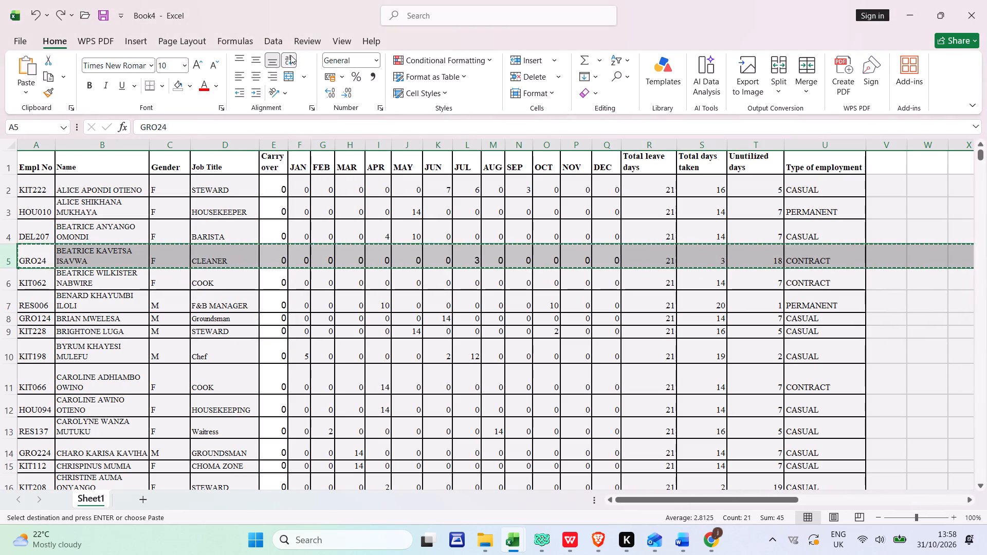
pyautogui.click(289, 55)
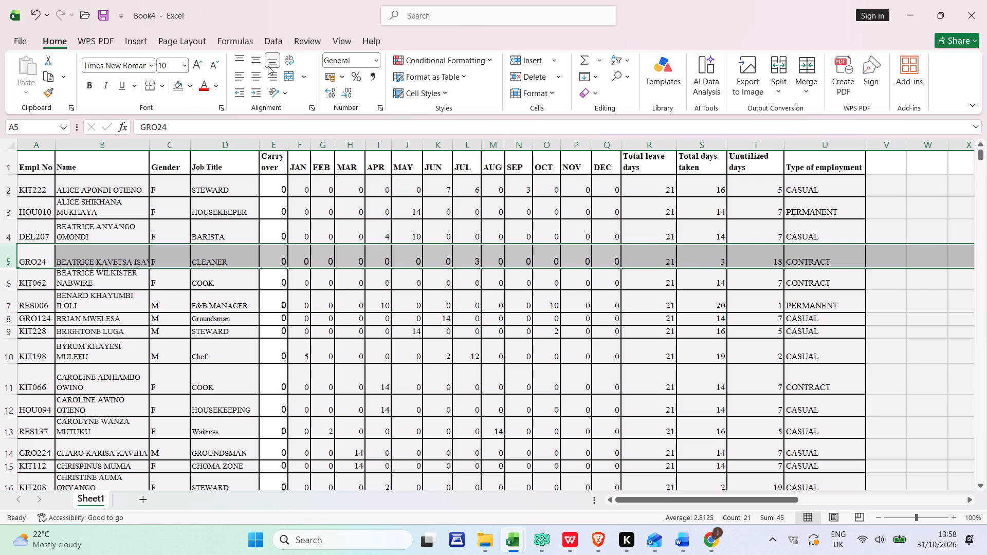
# Set the fill of row 5 to No Fill.
pyautogui.click(186, 102)
pyautogui.click(187, 86)
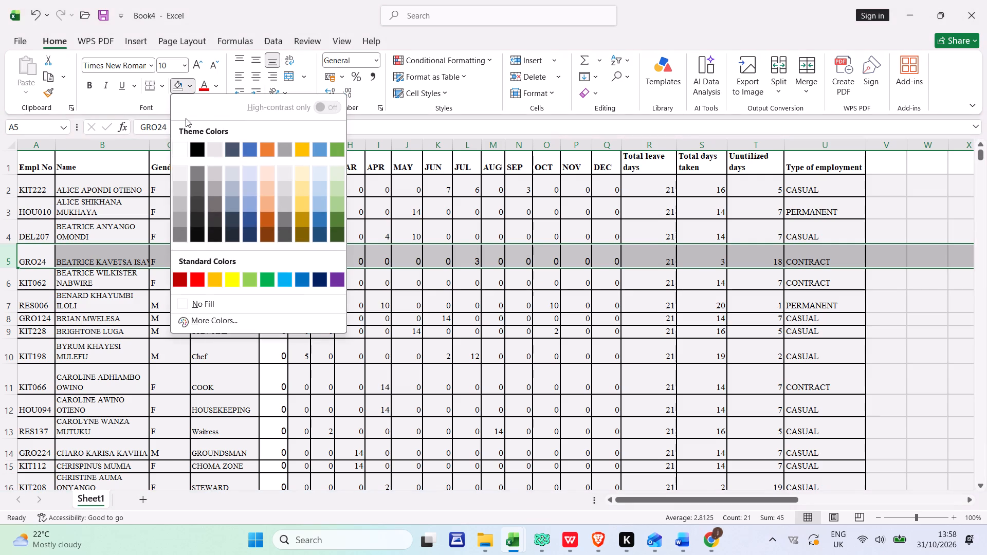
pyautogui.click(200, 304)
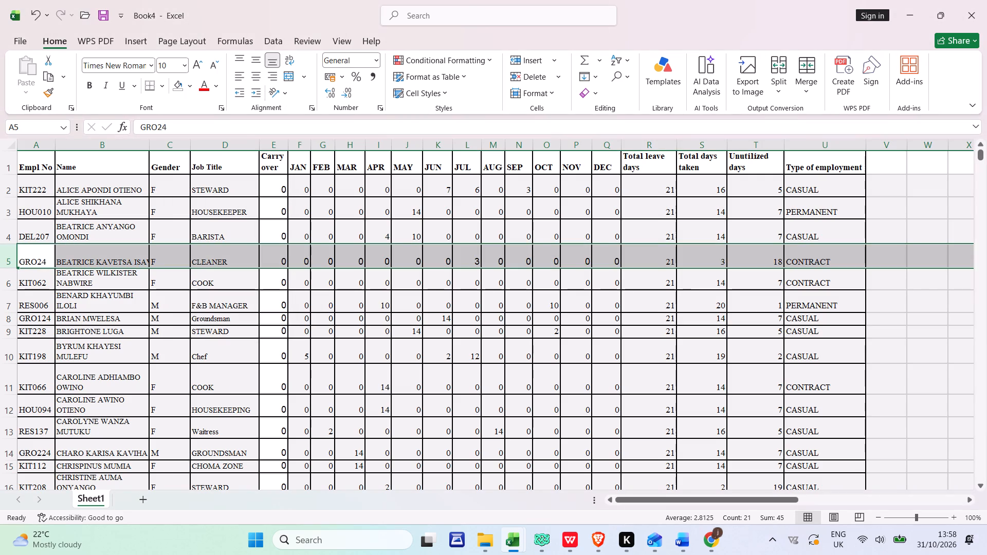
# Auto-fit the height of row 5 to its single-line content.
pyautogui.doubleClick(8, 250)
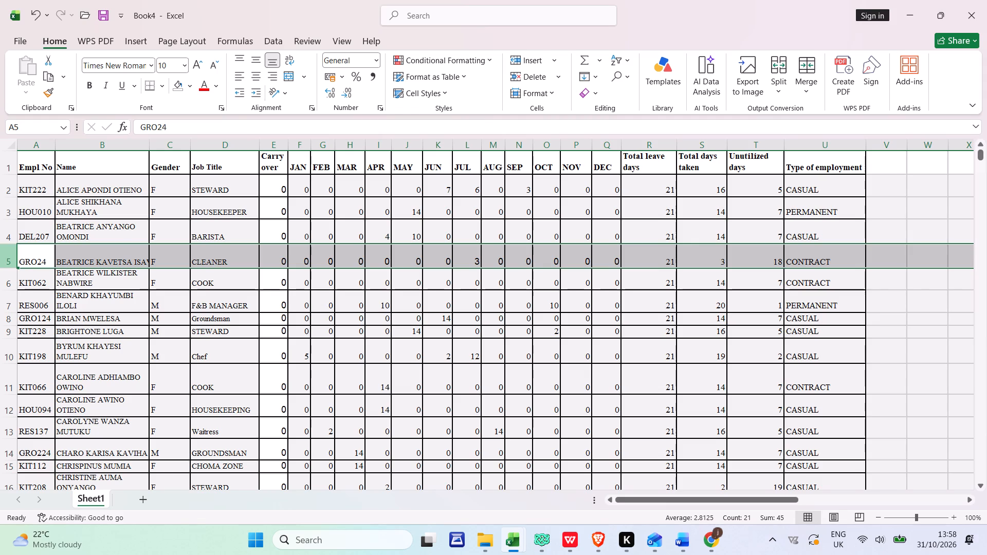
pyautogui.click(7, 277)
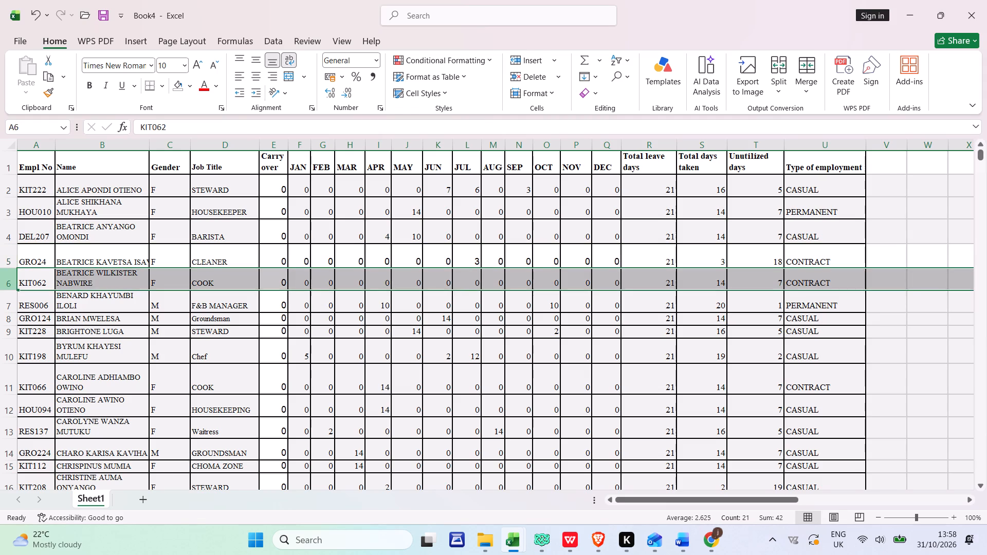
pyautogui.click(9, 255)
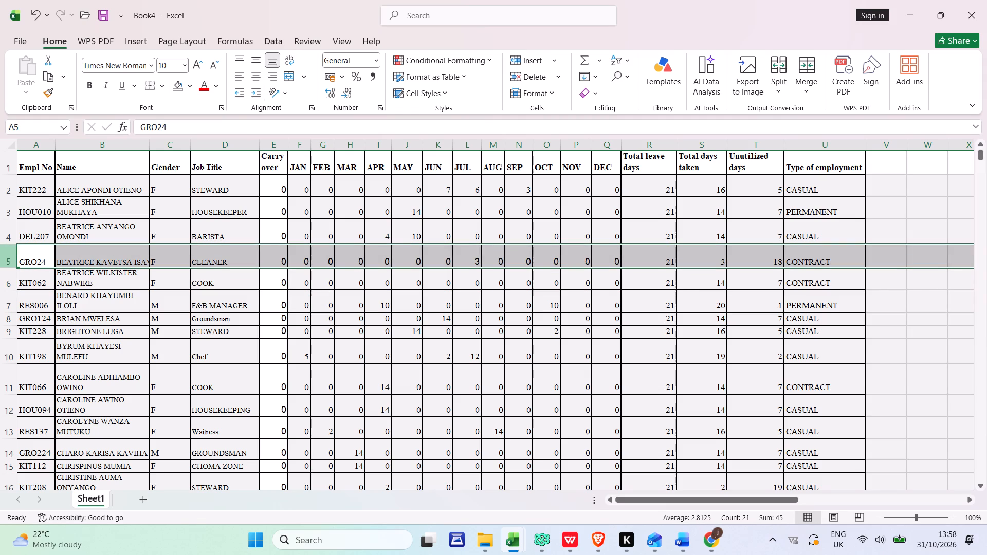
pyautogui.doubleClick(10, 256)
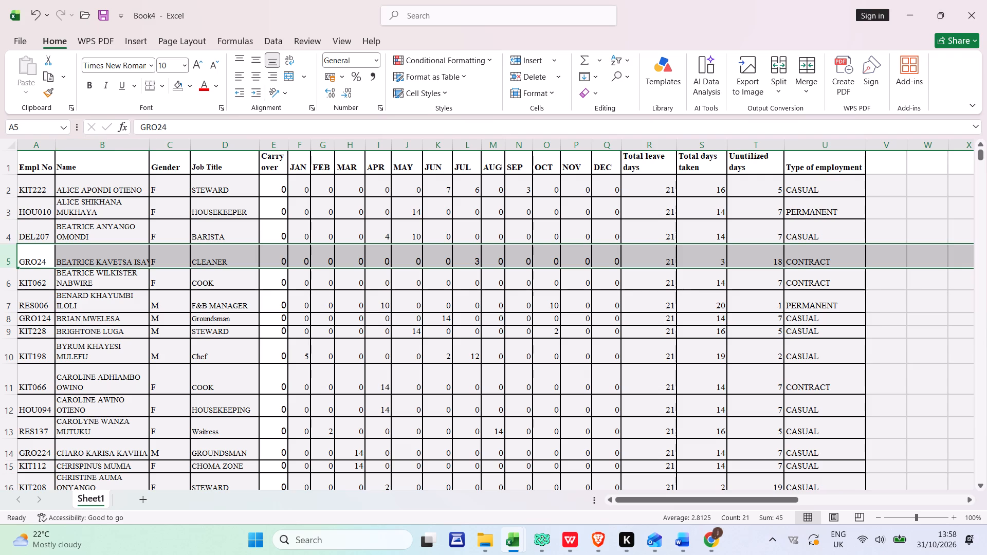
pyautogui.doubleClick(17, 268)
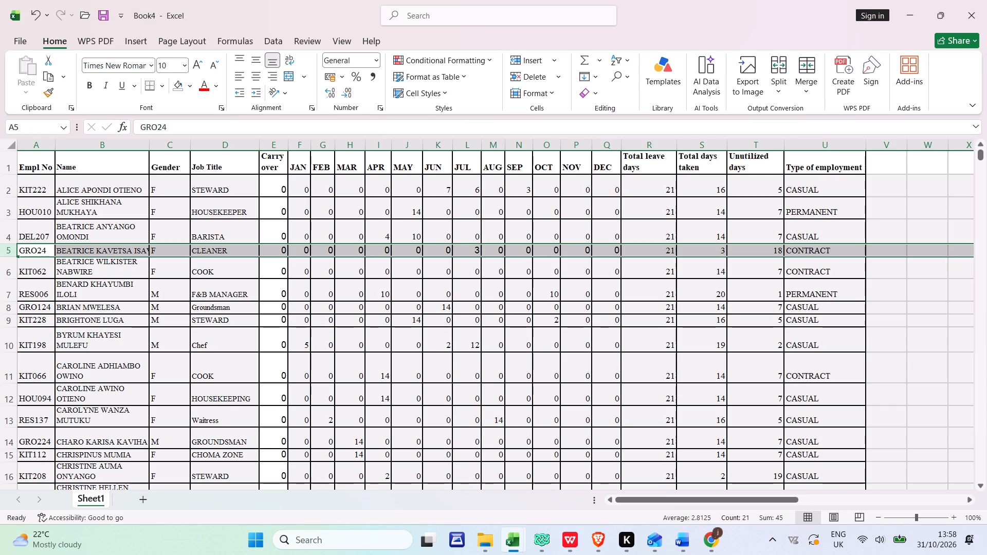
# Copy the formatting of row 5 with Format Painter onto all employee rows, 2 to 92.
pyautogui.click(49, 94)
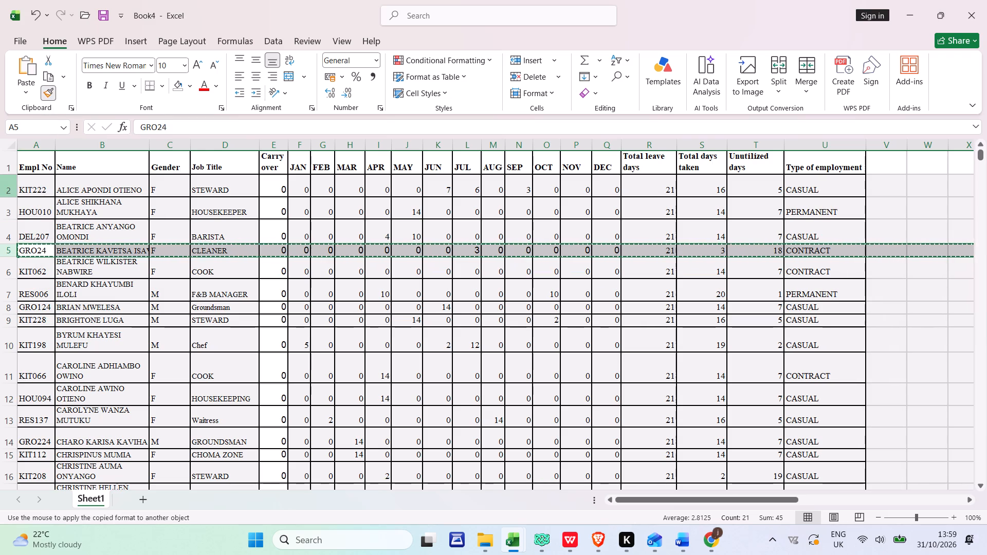
pyautogui.moveTo(12, 188); pyautogui.dragTo(157, 545)
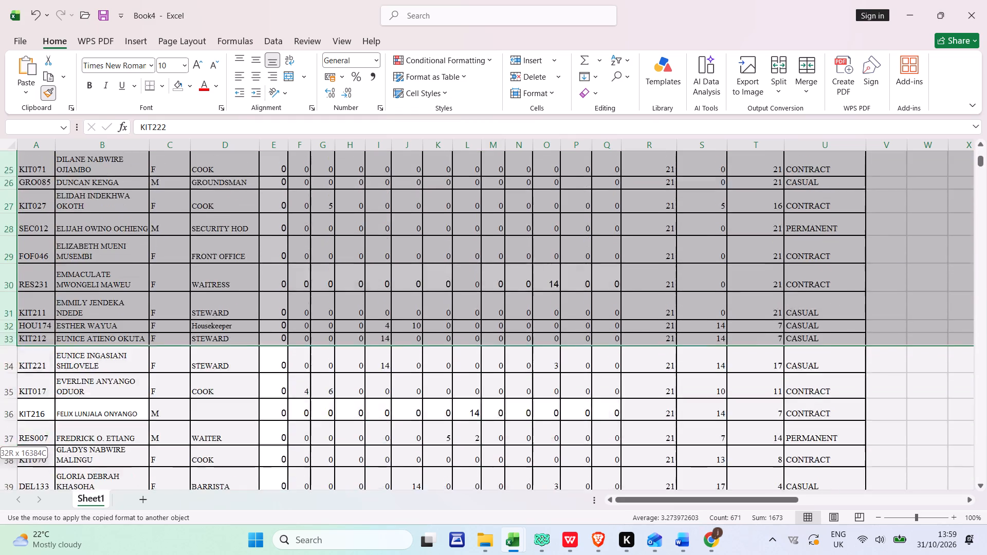
pyautogui.moveTo(157, 545); pyautogui.dragTo(165, 554)
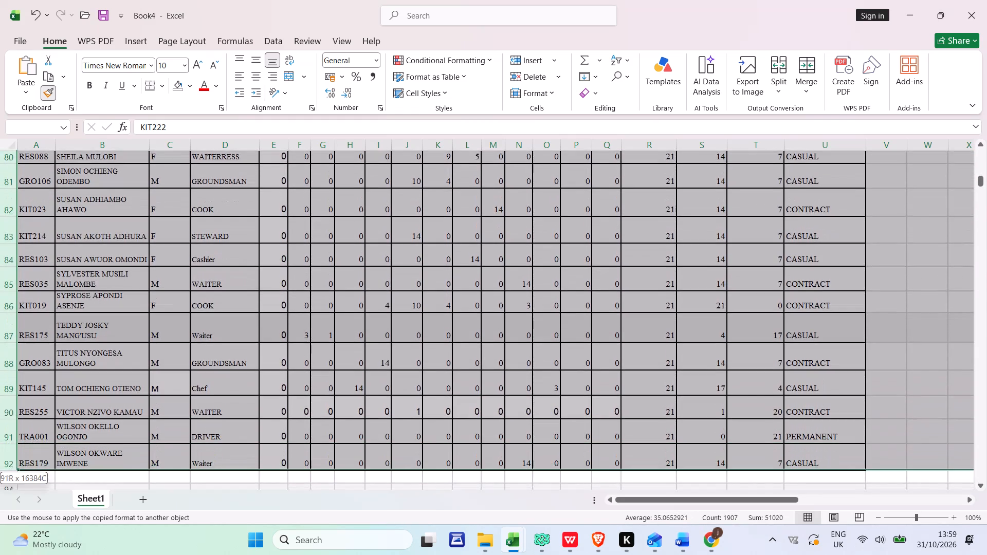
pyautogui.moveTo(165, 554); pyautogui.dragTo(762, 263)
pyautogui.scroll(2, 630, 346)
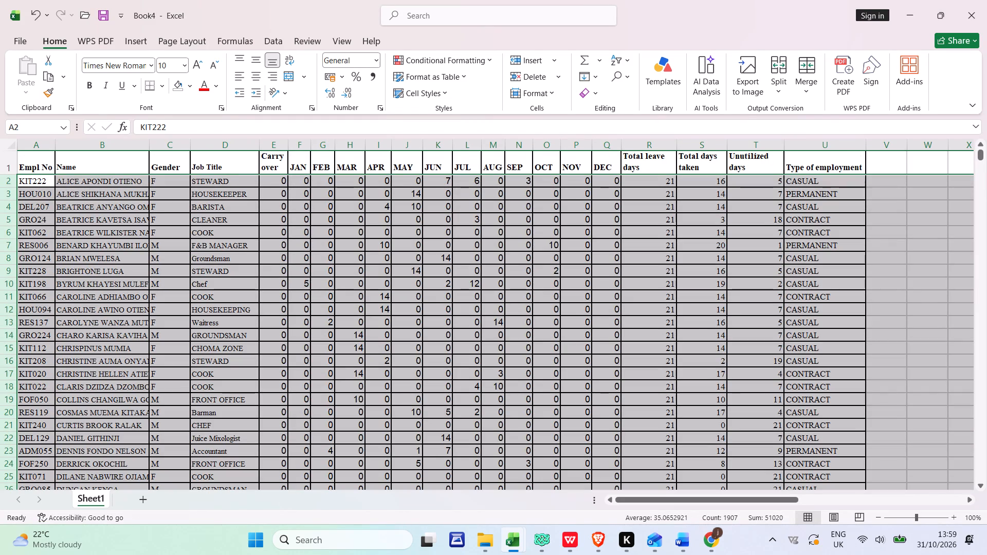
pyautogui.click(937, 280)
# Auto-fit the width of the Name column so the employee names fit on one line.
pyautogui.scroll(2, 428, 327)
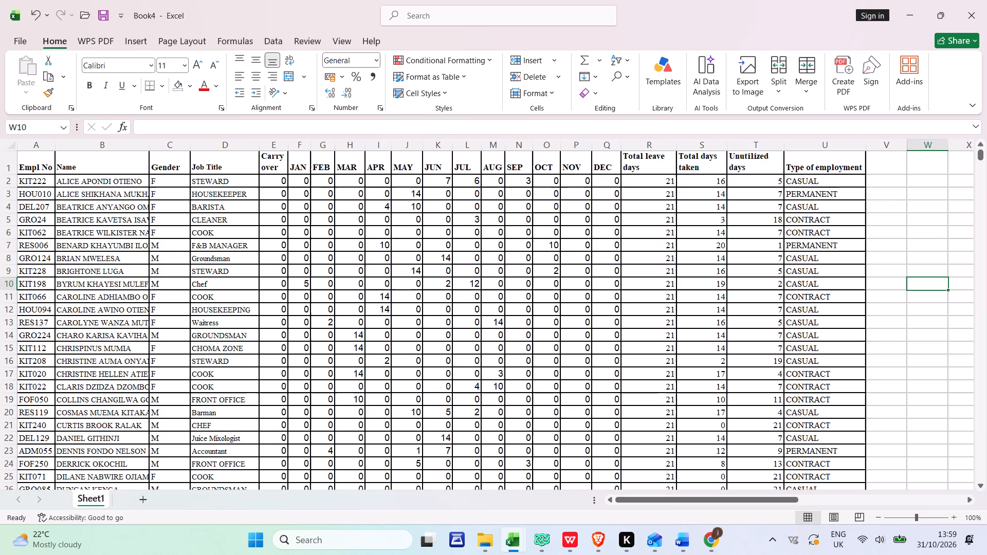
pyautogui.scroll(2, 428, 327)
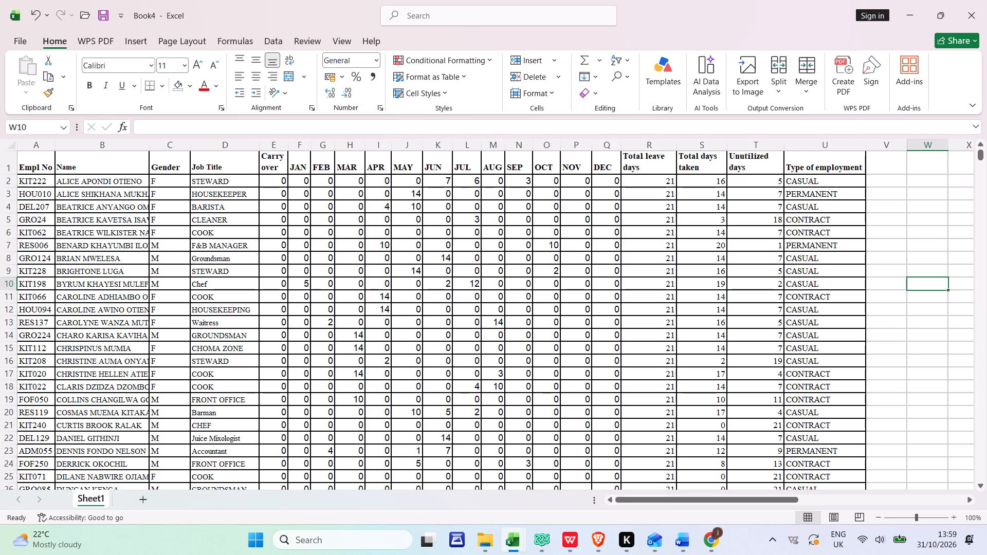
pyautogui.scroll(-4, 169, 359)
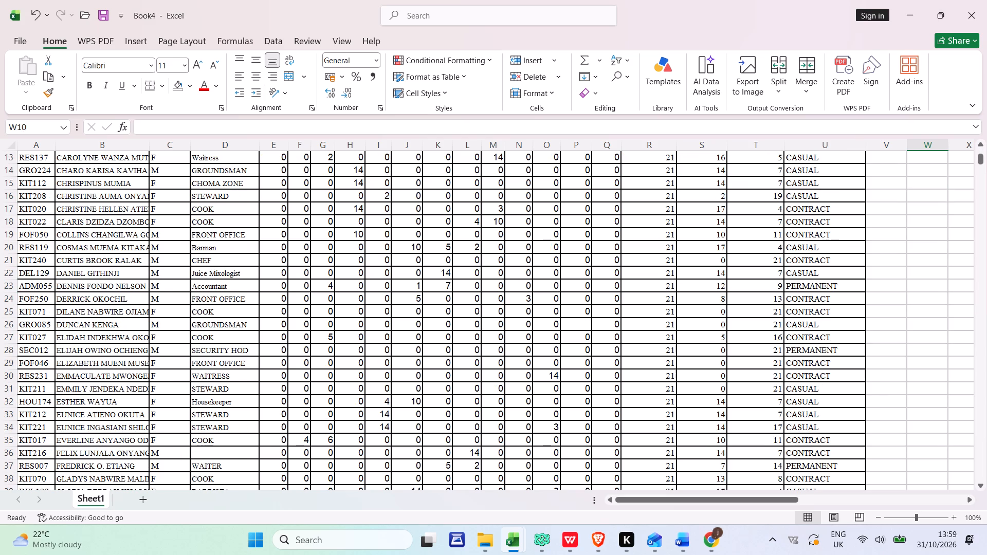
pyautogui.scroll(-1, 331, 353)
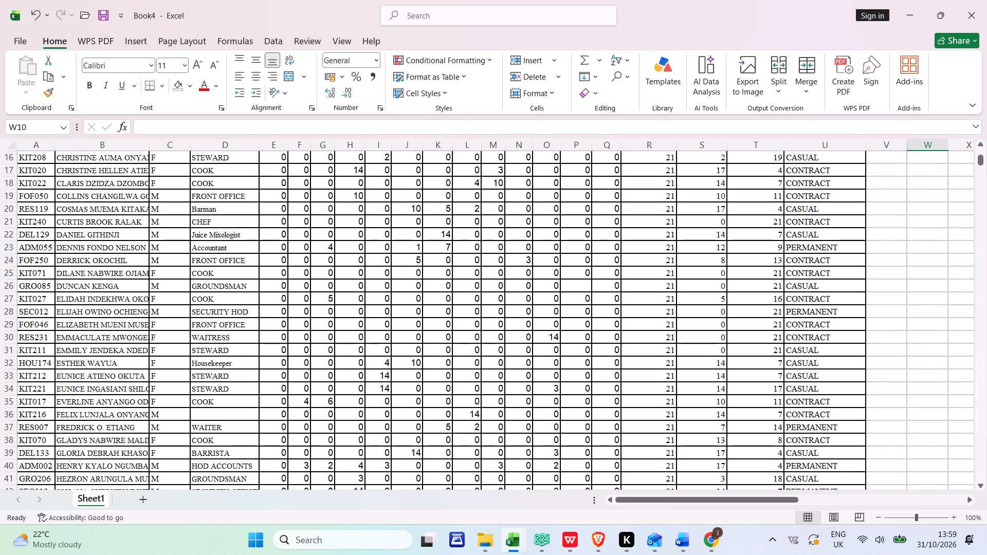
pyautogui.doubleClick(148, 146)
# Look through the reformatted employee rows from the header to the end of the table for remaining irregularities.
pyautogui.scroll(-1, 381, 305)
pyautogui.scroll(2, 381, 305)
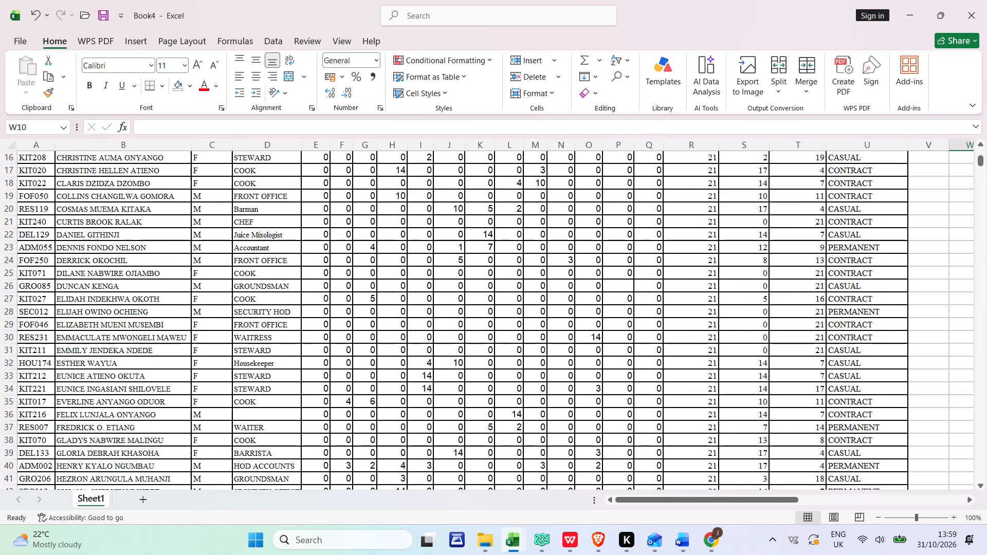
pyautogui.scroll(14, 381, 305)
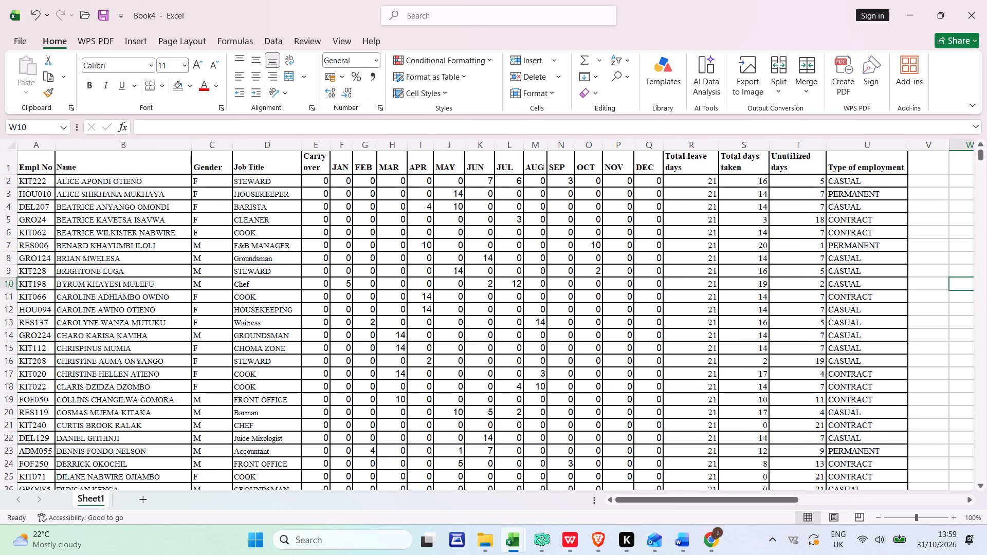
pyautogui.scroll(2, 411, 326)
pyautogui.scroll(-8, 629, 317)
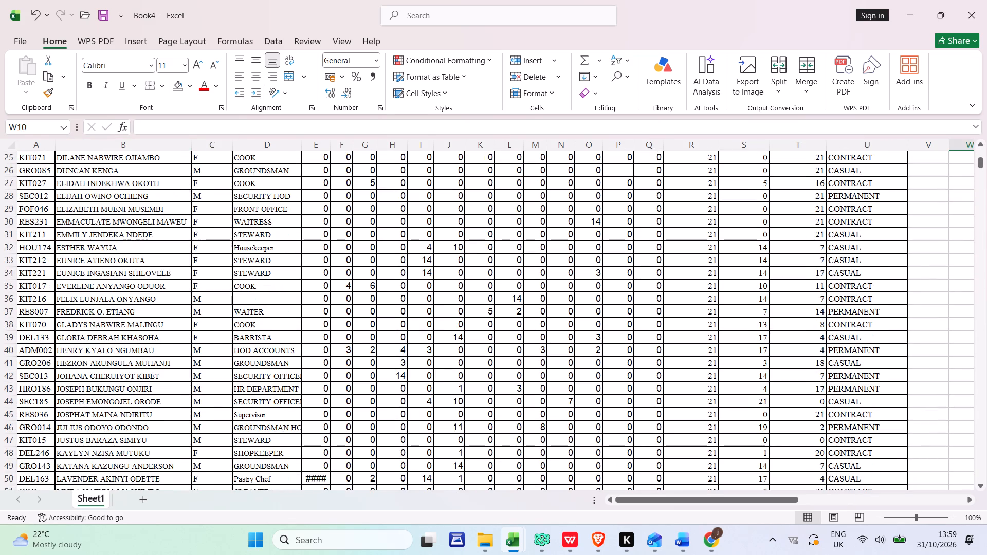
pyautogui.scroll(-17, 631, 323)
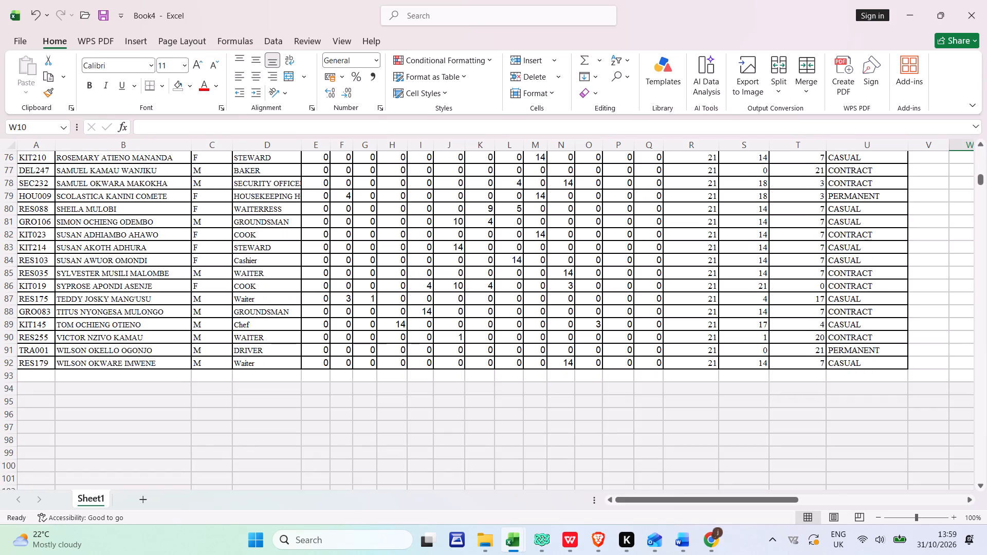
pyautogui.scroll(6, 665, 332)
pyautogui.scroll(-2, 666, 333)
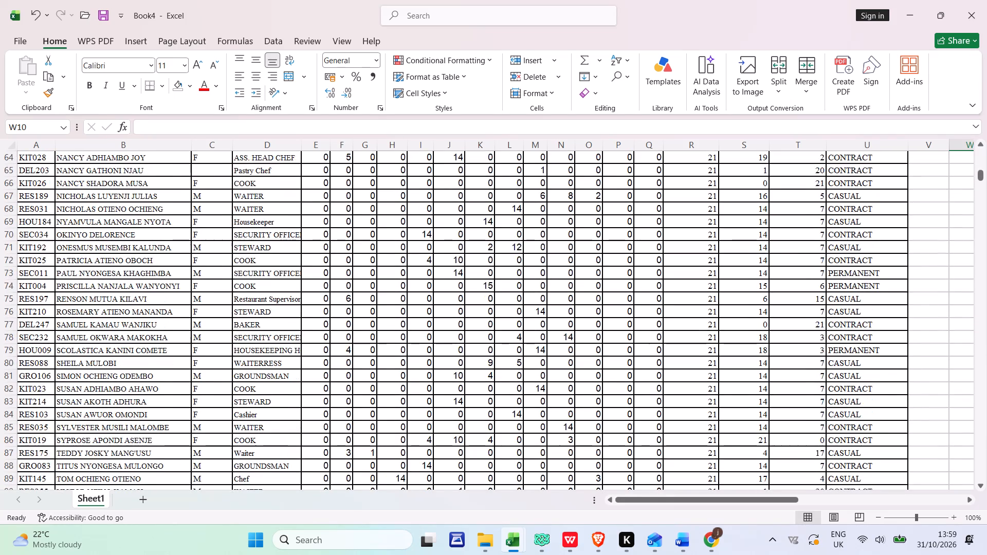
pyautogui.scroll(-3, 666, 334)
pyautogui.scroll(2, 666, 334)
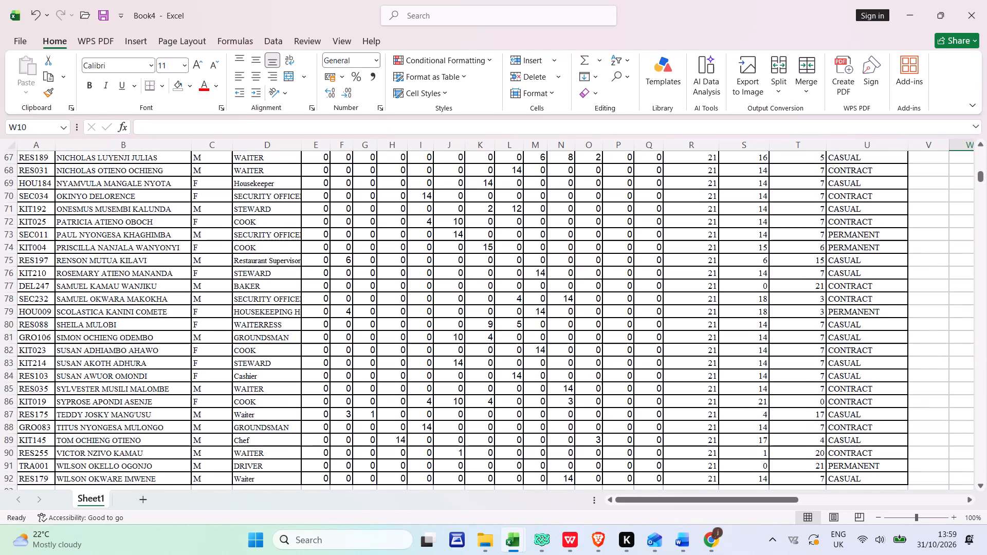
pyautogui.scroll(11, 666, 334)
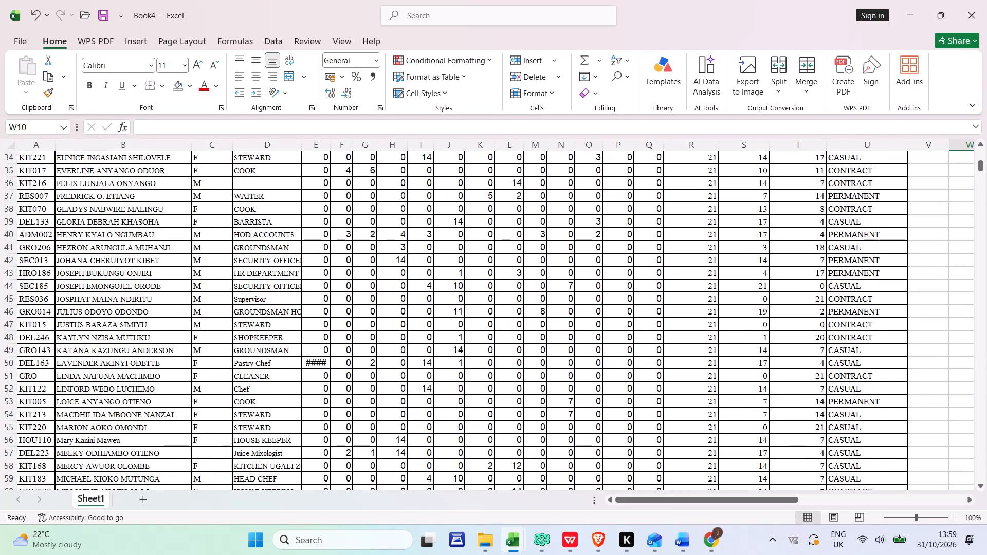
pyautogui.click(320, 363)
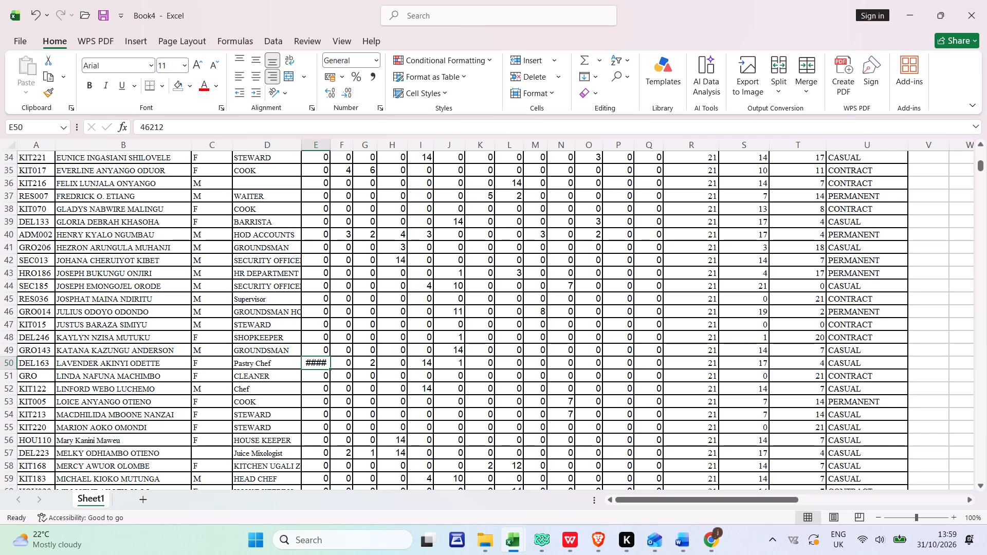
pyautogui.press('0')
pyautogui.click(447, 370)
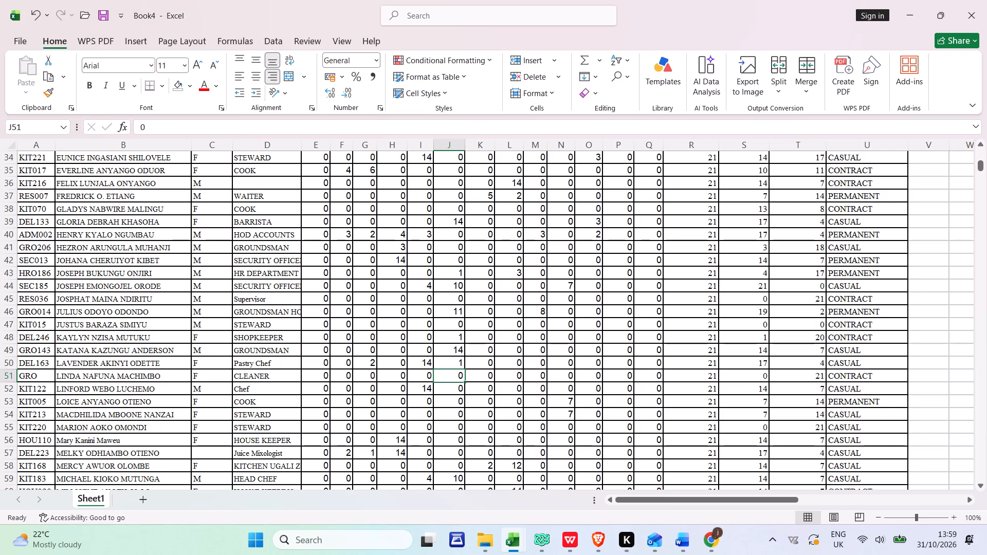
# Check the leave table again from the header row down through the employee entries.
pyautogui.scroll(7, 725, 398)
pyautogui.scroll(3, 684, 363)
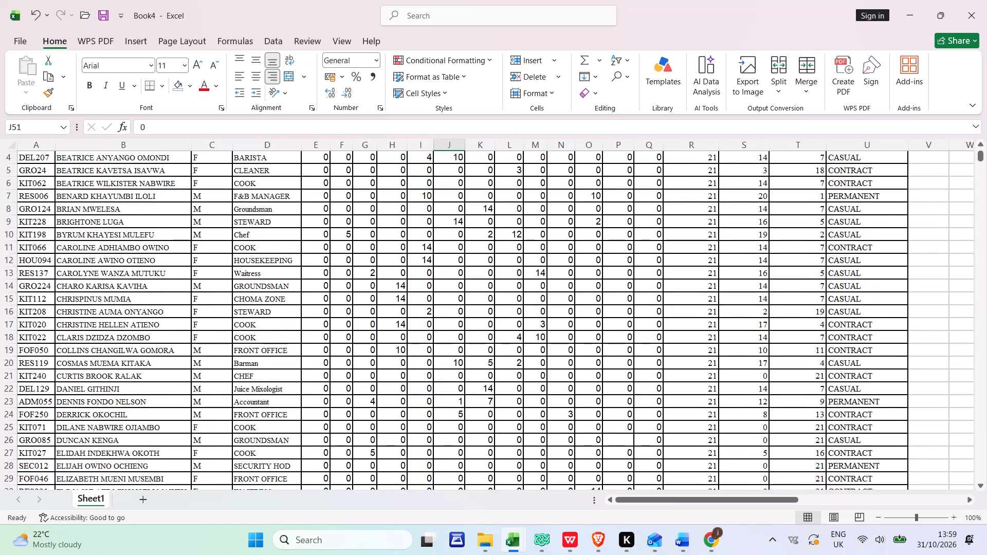
pyautogui.scroll(3, 686, 355)
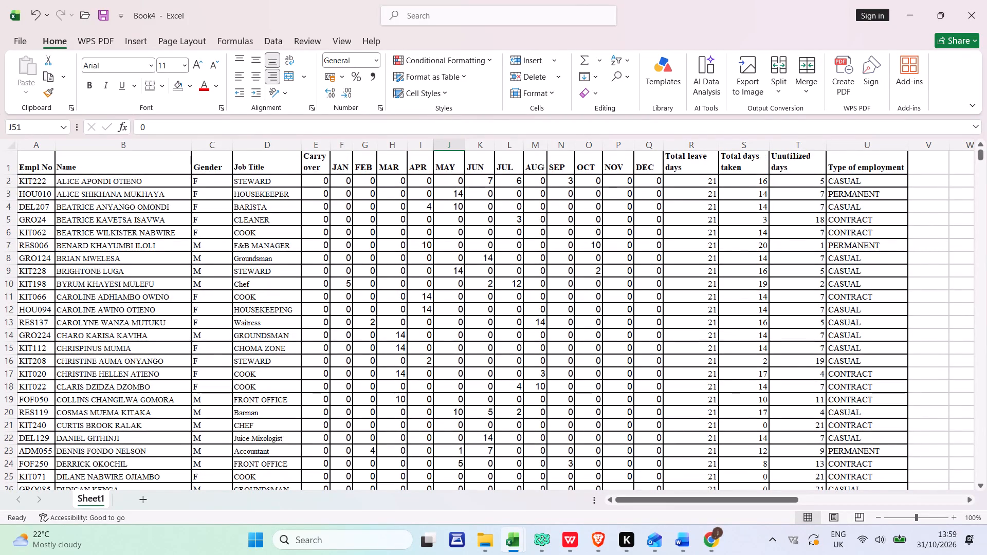
pyautogui.scroll(-5, 740, 258)
pyautogui.scroll(-16, 747, 300)
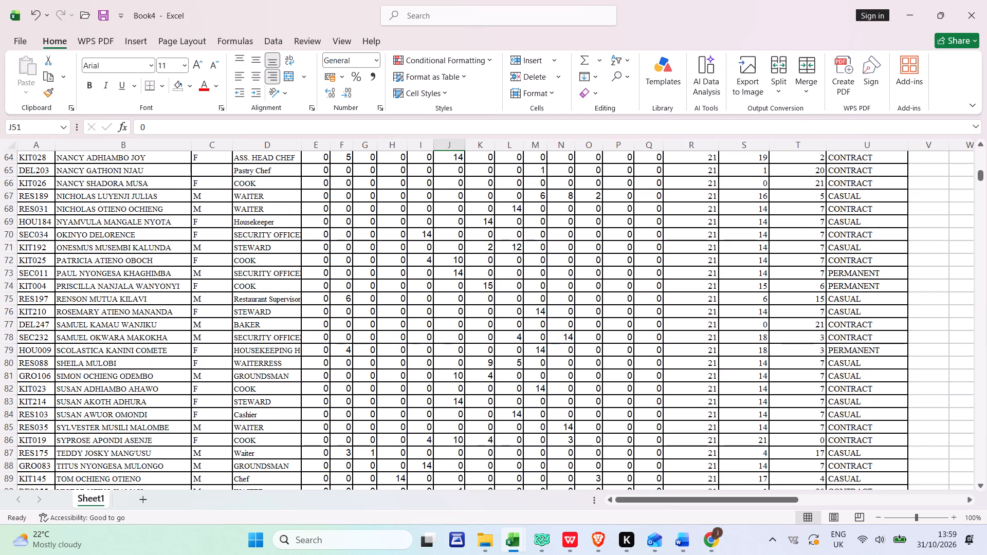
# Review the leave entries and balances from the later employee rows back up to the header row.
pyautogui.scroll(-4, 747, 304)
pyautogui.scroll(4, 257, 355)
pyautogui.scroll(6, 132, 319)
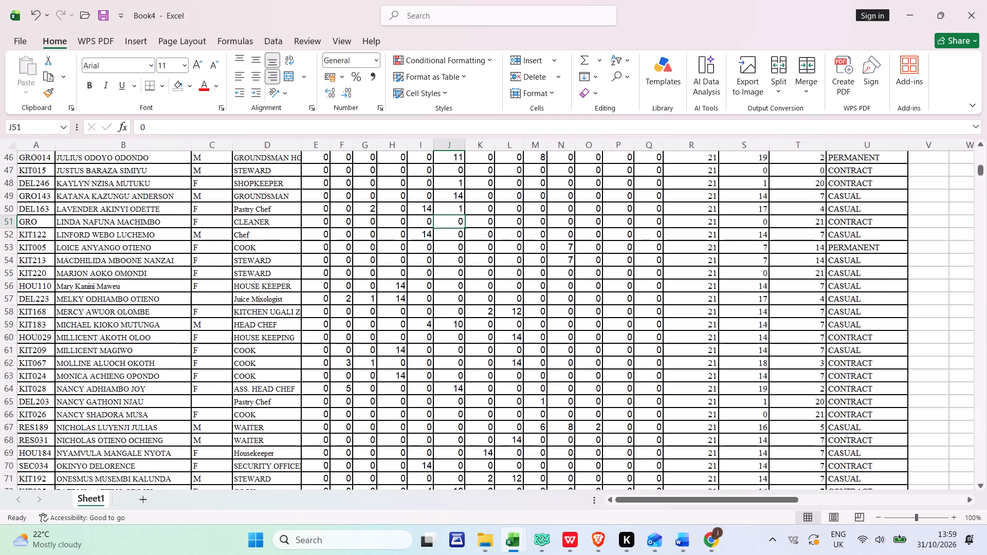
pyautogui.scroll(4, 101, 298)
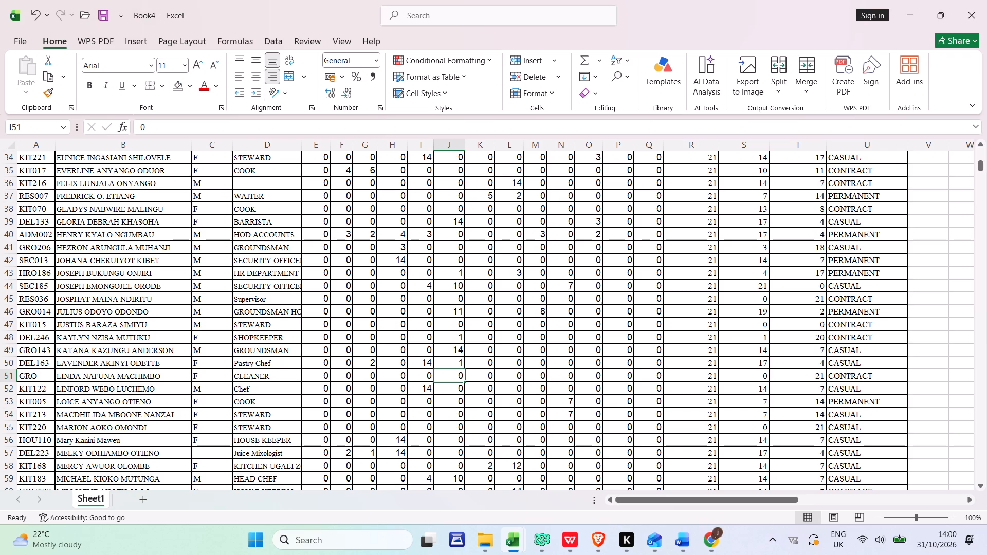
pyautogui.scroll(2, 598, 249)
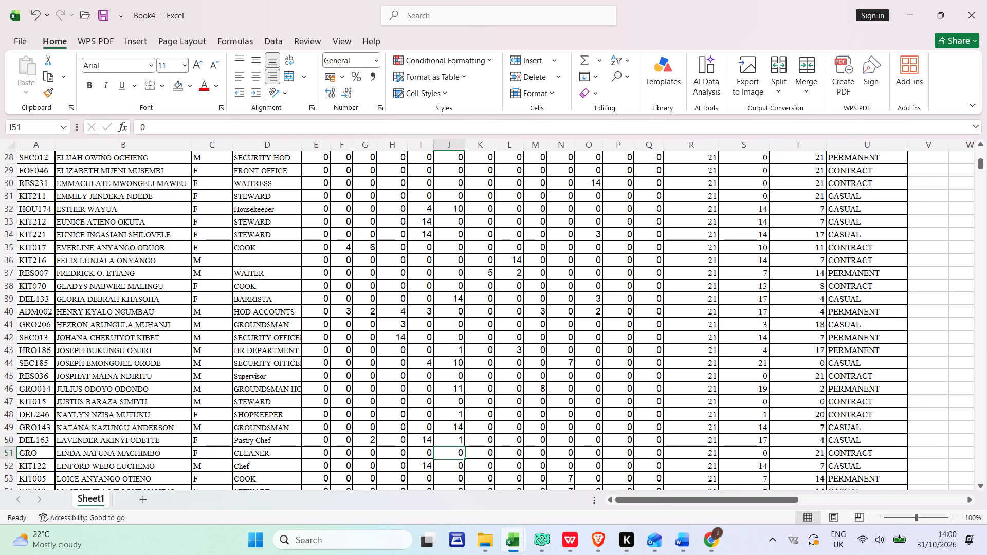
pyautogui.scroll(5, 526, 259)
pyautogui.scroll(-1, 526, 259)
pyautogui.scroll(8, 526, 259)
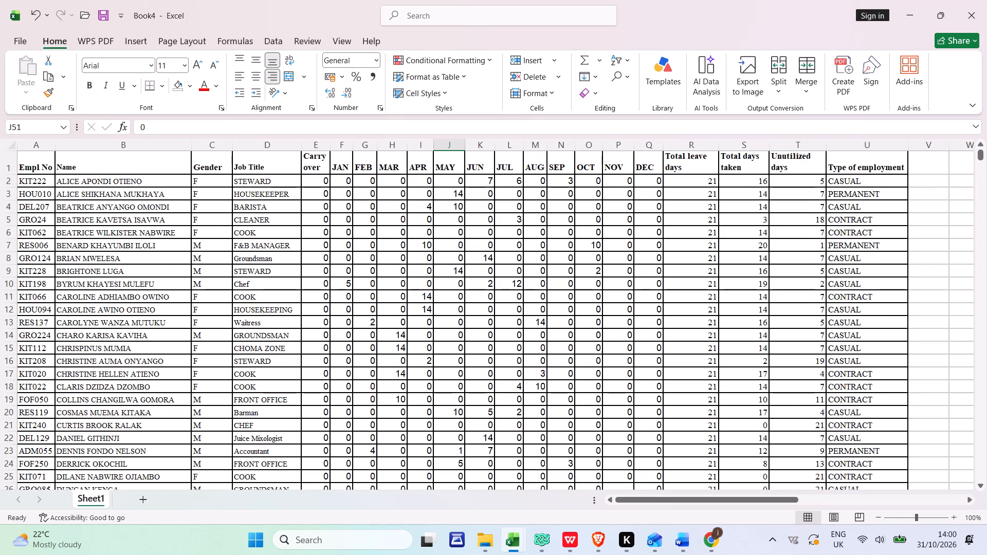
# Look through the leave table down to its last employee row and back to the middle rows for remaining errors.
pyautogui.scroll(-10, 743, 291)
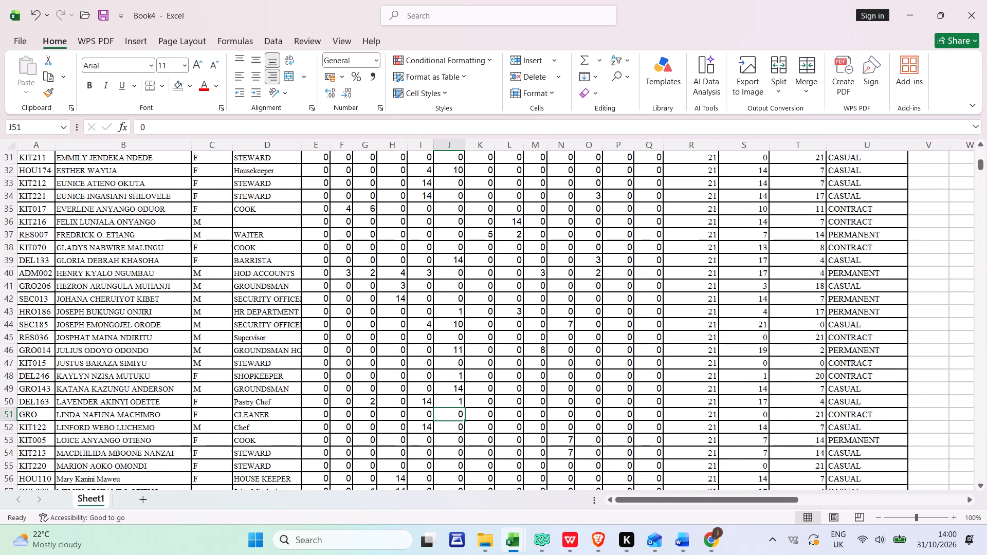
pyautogui.scroll(-16, 743, 294)
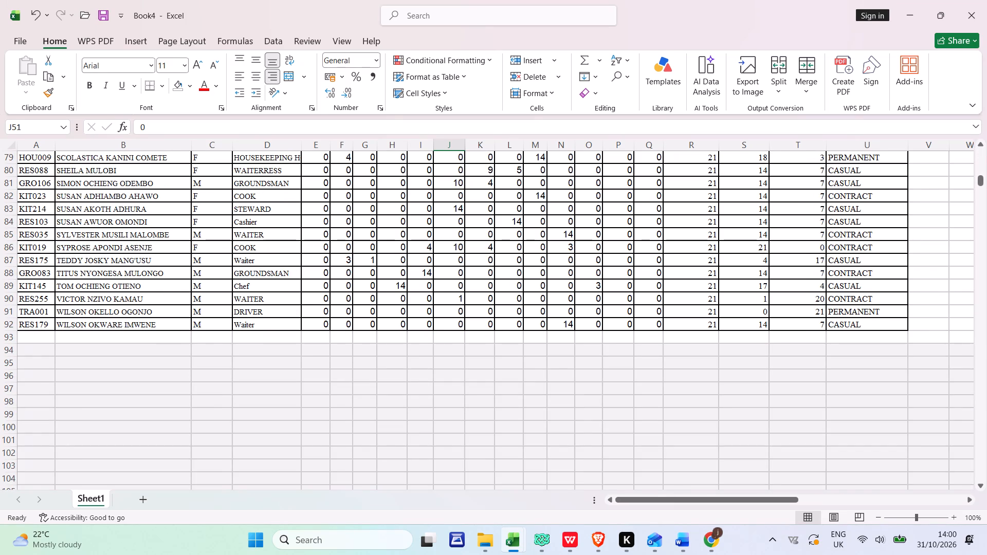
pyautogui.scroll(5, 456, 305)
pyautogui.scroll(3, 313, 300)
pyautogui.scroll(2, 262, 304)
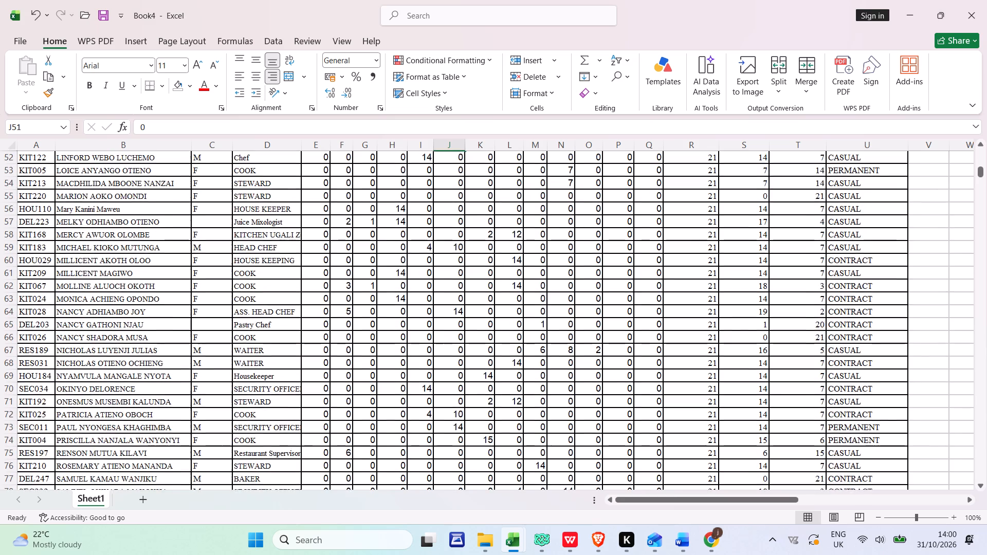
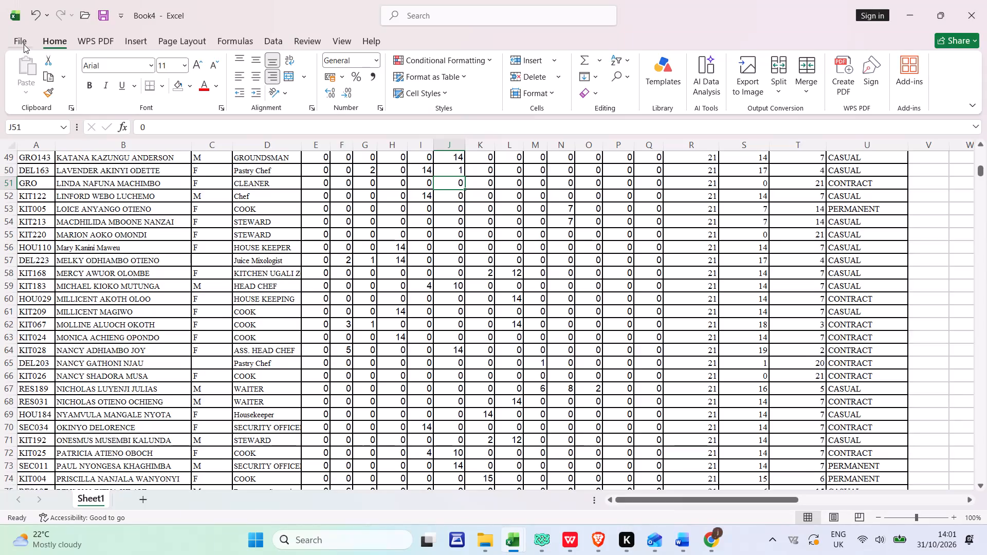
# Save the workbook in the Documents folder as an Excel workbook named STAFF LEAVE BALANCES.
pyautogui.click(24, 38)
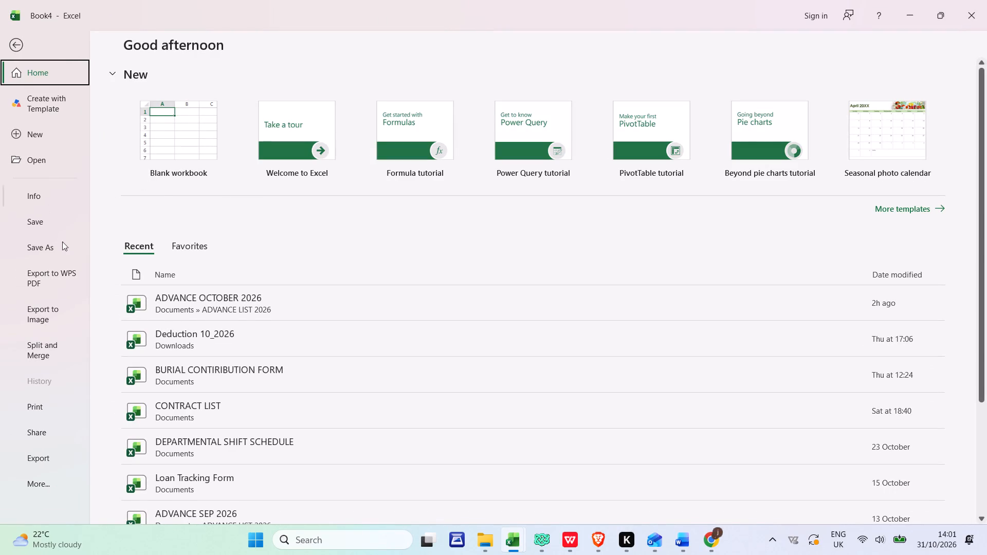
pyautogui.click(52, 248)
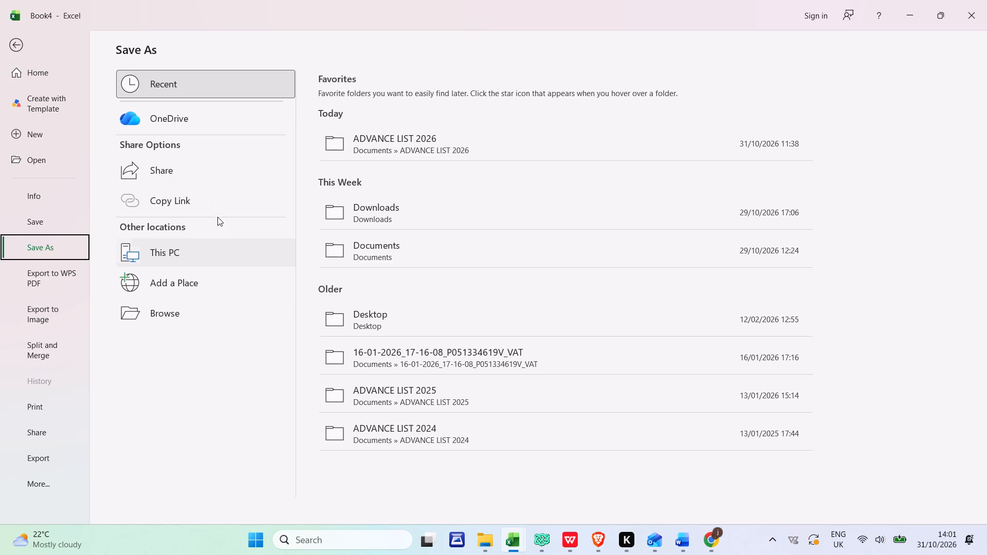
pyautogui.click(414, 243)
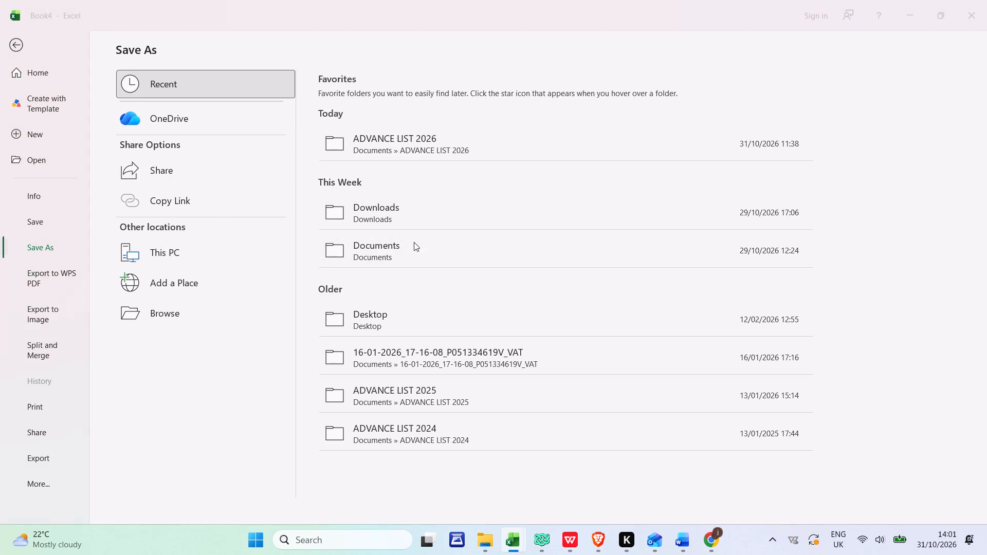
pyautogui.write('STAFF KE')
pyautogui.press('BackSpace')
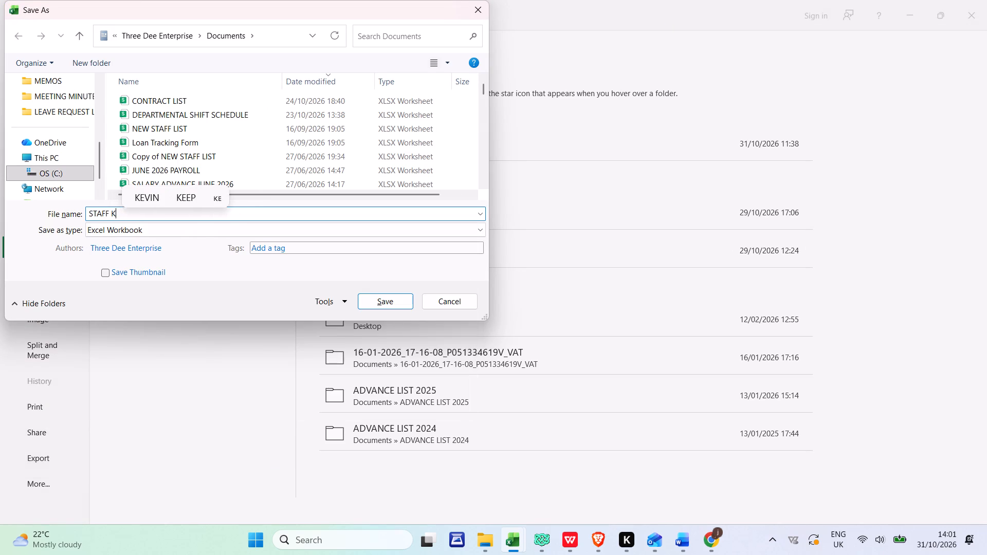
pyautogui.press('BackSpace')
pyautogui.write('LEACE')
pyautogui.press('BackSpace')
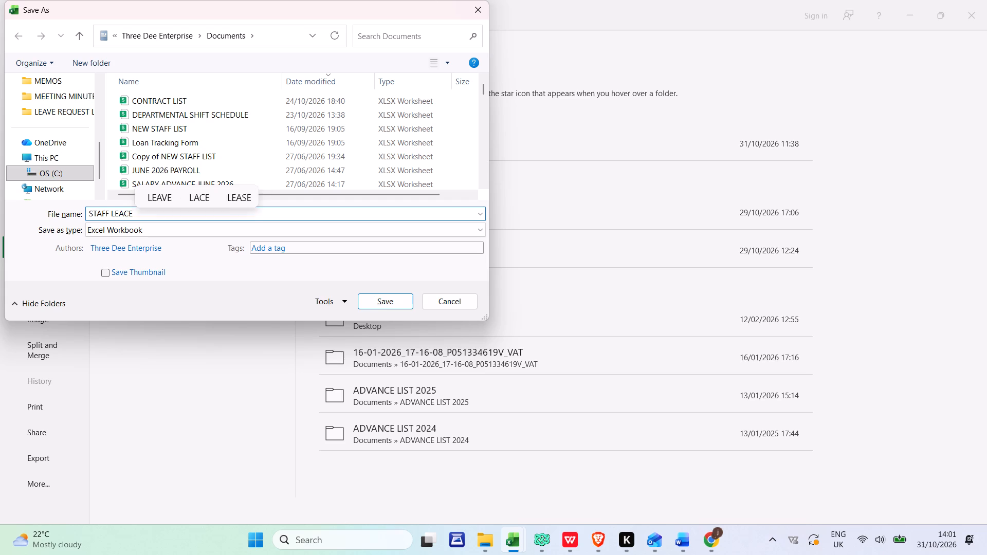
pyautogui.press('BackSpace')
pyautogui.write('VE BALAMCE')
pyautogui.press('BackSpace')
pyautogui.press('BackSpace')
pyautogui.press('BackSpace')
pyautogui.write('NCES')
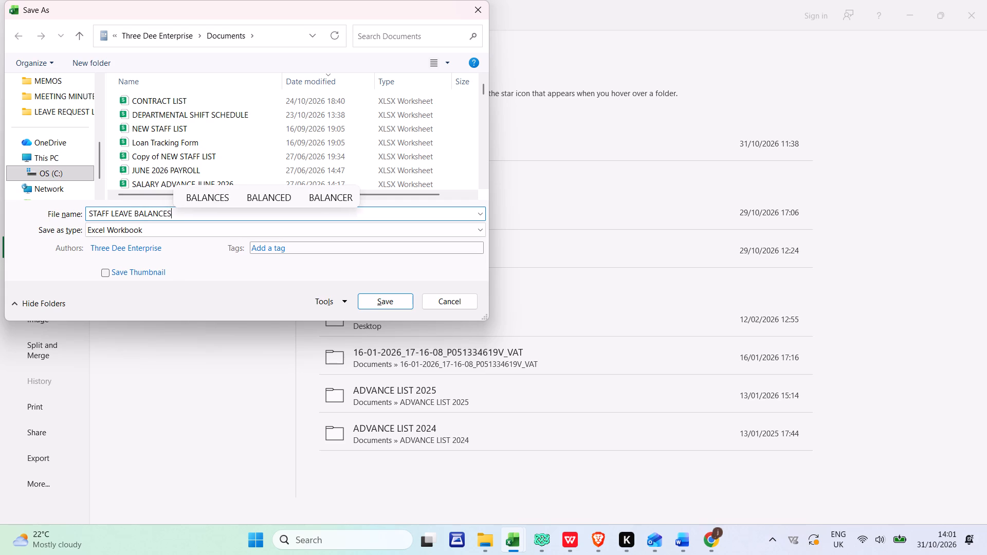
pyautogui.click(393, 305)
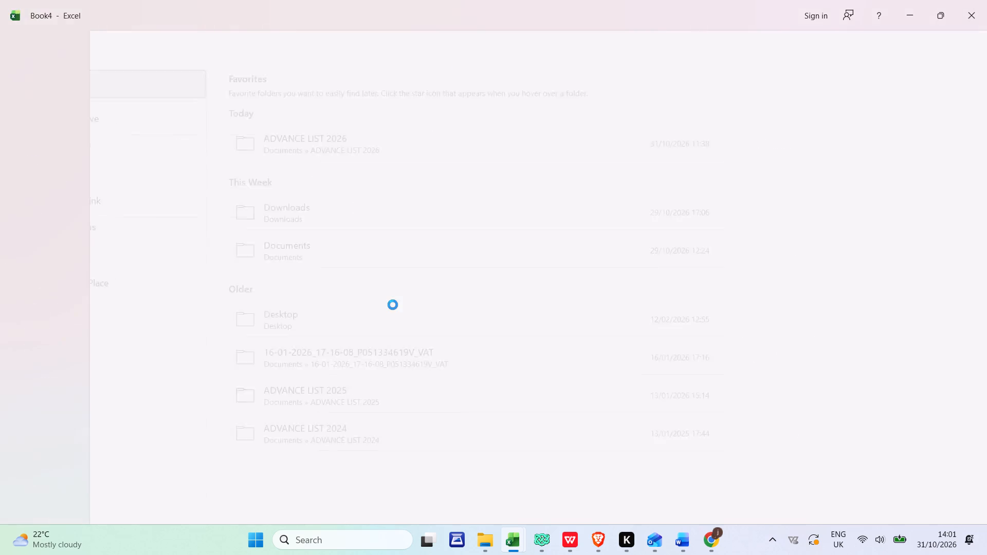
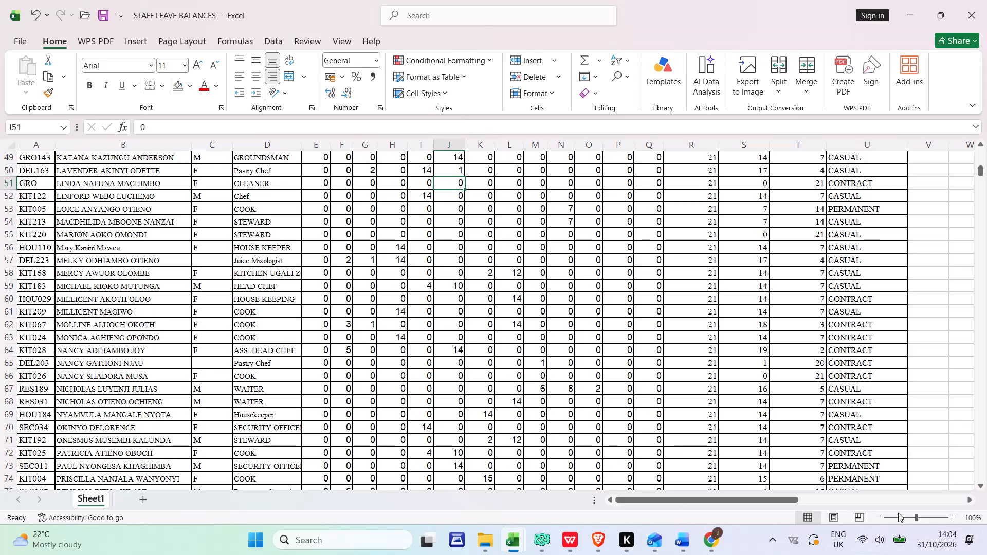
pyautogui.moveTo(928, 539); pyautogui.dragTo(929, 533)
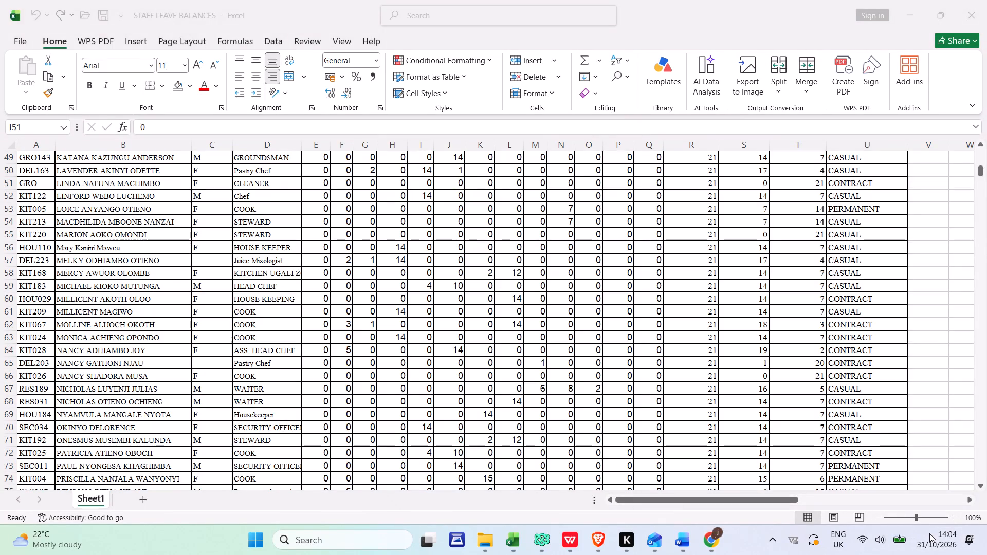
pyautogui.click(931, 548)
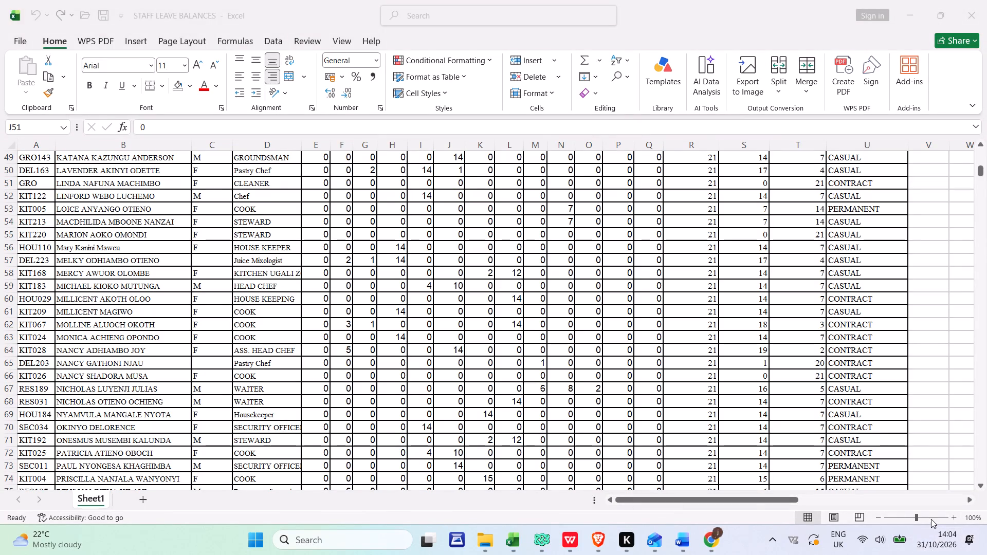
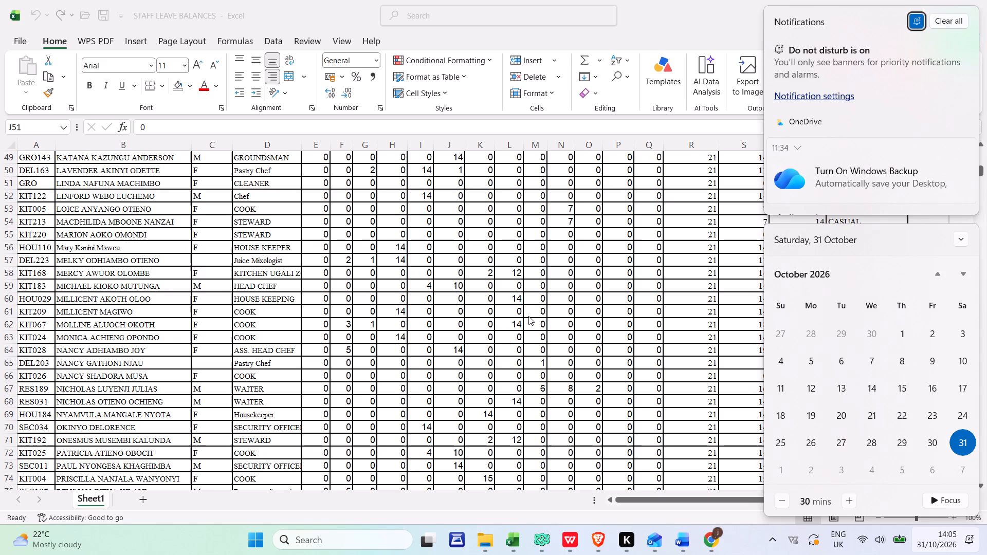
# Dismiss the notification centre and check the lower rows of the staff leave table through its last entry.
pyautogui.click(500, 306)
pyautogui.scroll(-8, 706, 350)
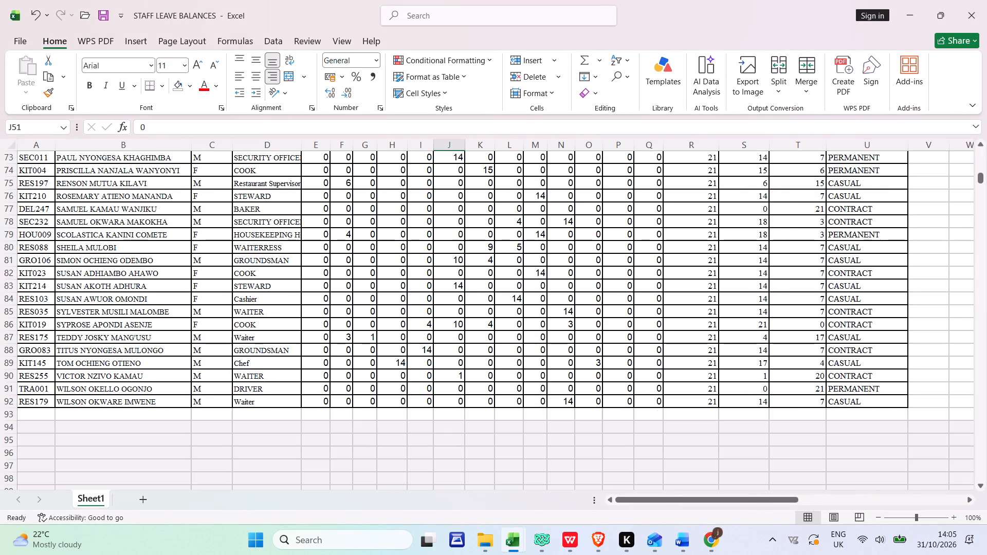
pyautogui.scroll(1, 708, 374)
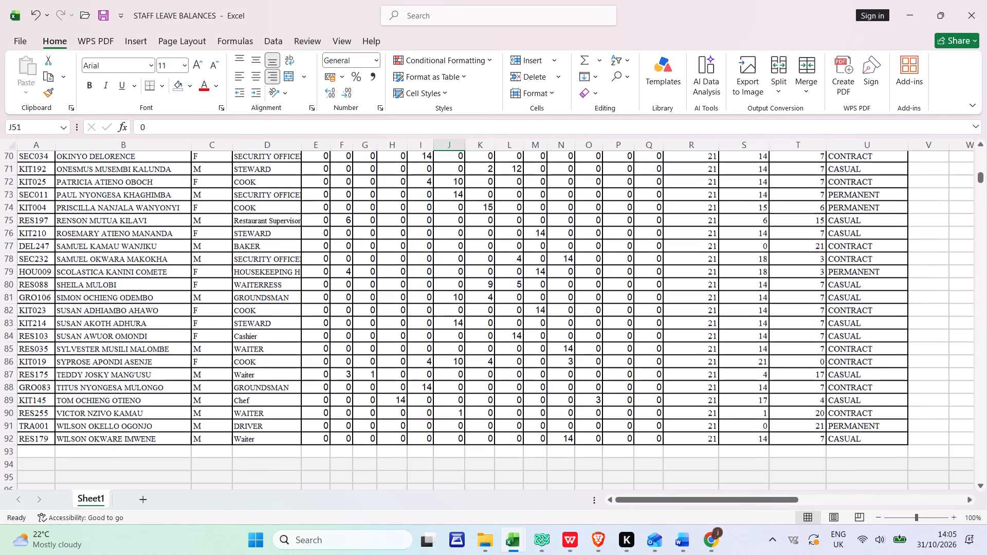
pyautogui.scroll(1, 708, 374)
pyautogui.scroll(-2, 708, 374)
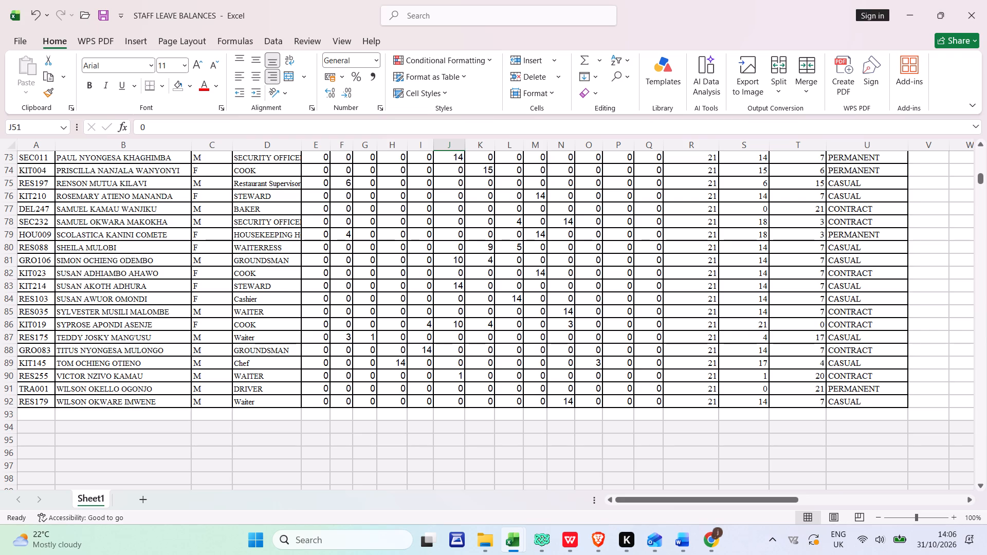
pyautogui.scroll(3, 391, 336)
pyautogui.scroll(1, 489, 347)
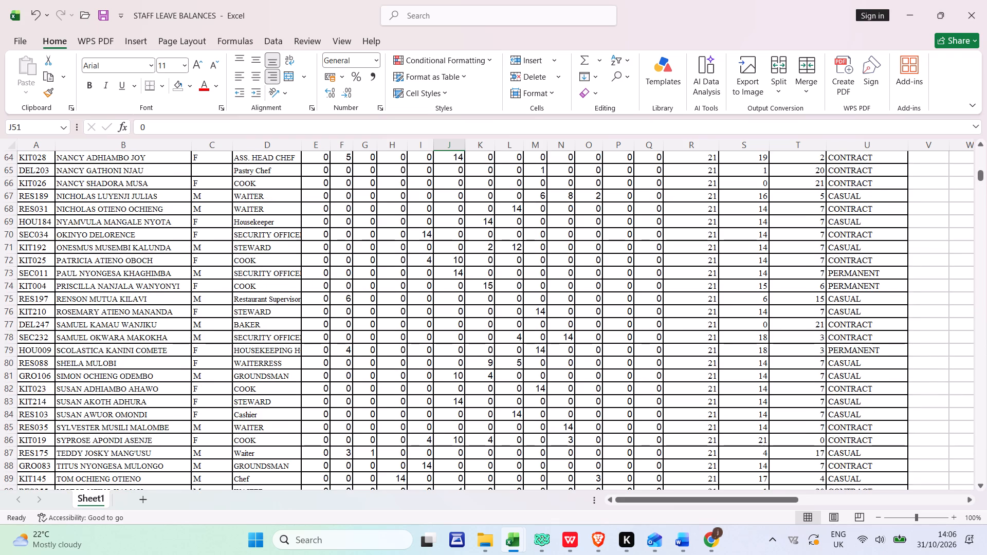
pyautogui.scroll(3, 489, 347)
pyautogui.scroll(2, 563, 354)
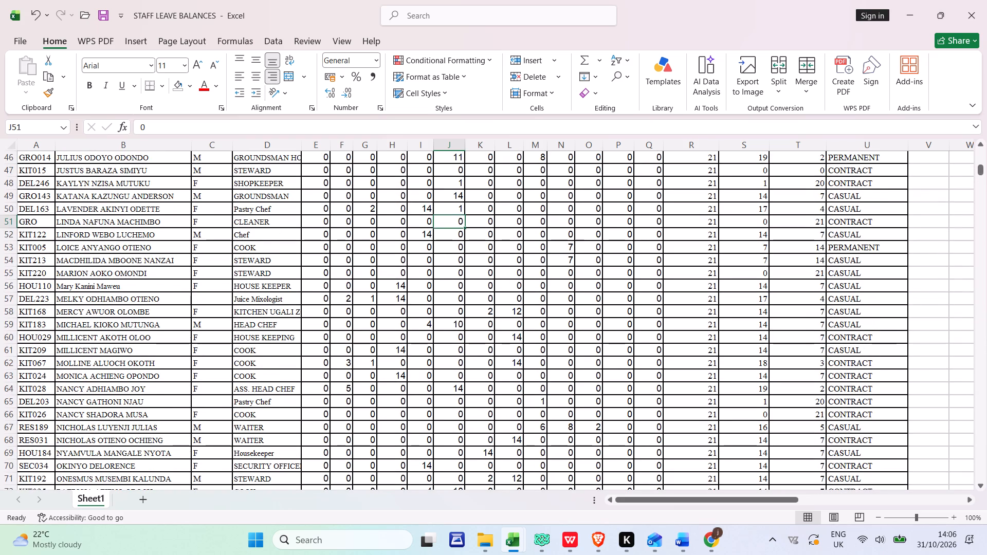
pyautogui.scroll(7, 563, 354)
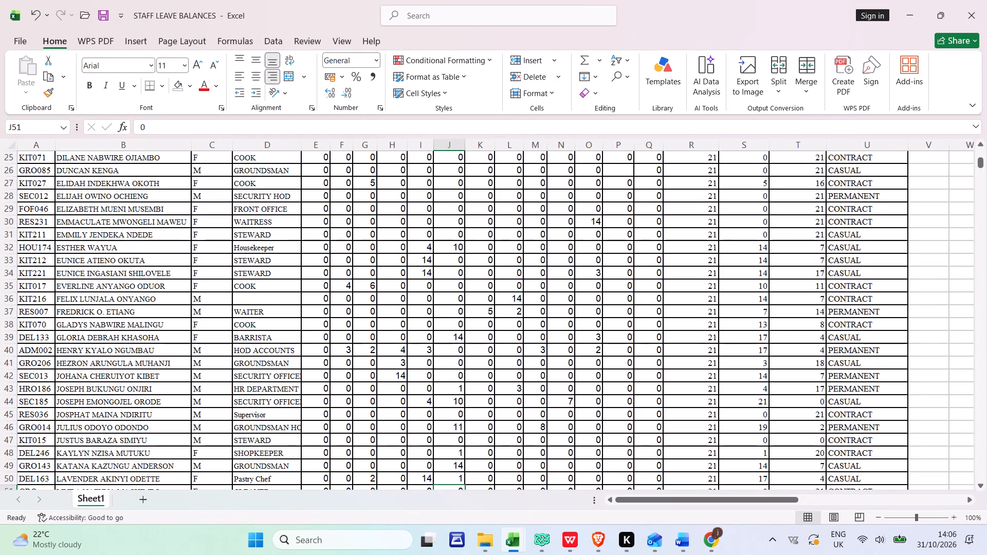
pyautogui.click(276, 302)
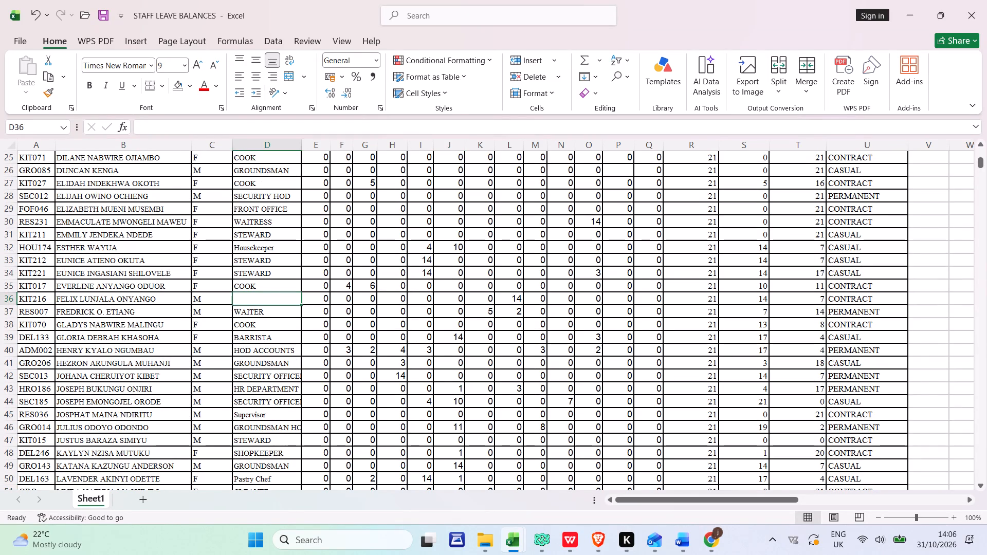
pyautogui.write('ST')
pyautogui.press('Return')
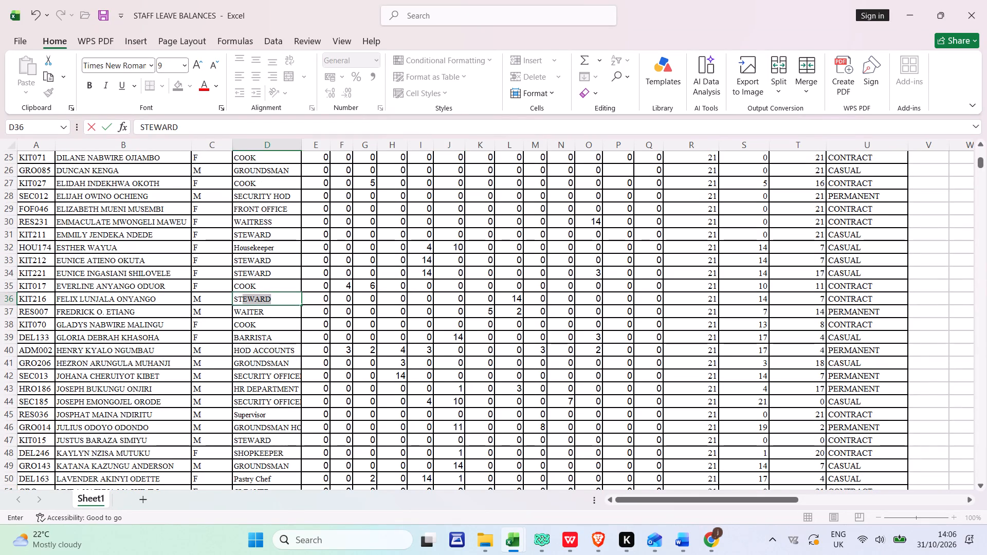
# Review the whole leave table, from the header row to the last staff row, for remaining gaps or errors.
pyautogui.scroll(8, 276, 302)
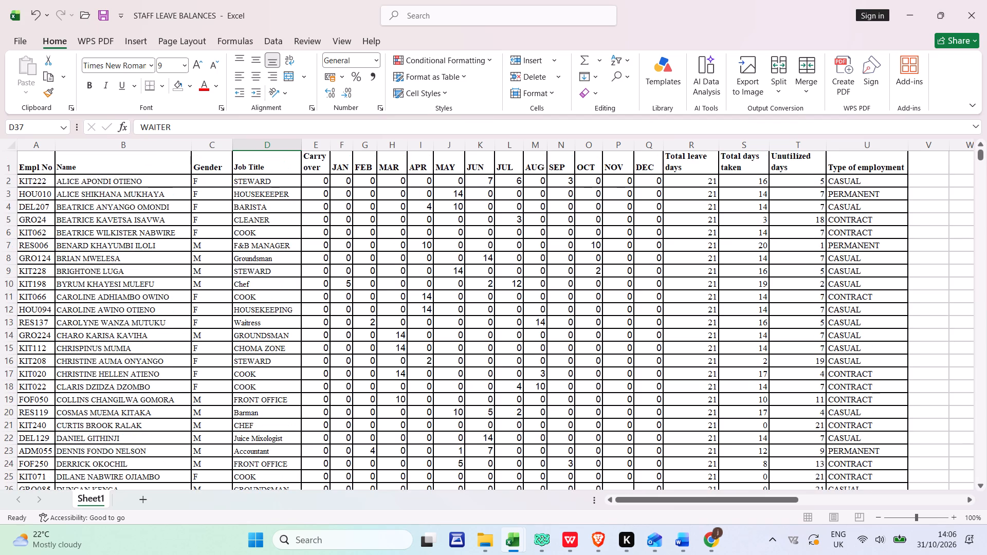
pyautogui.scroll(8, 271, 324)
pyautogui.scroll(-8, 269, 328)
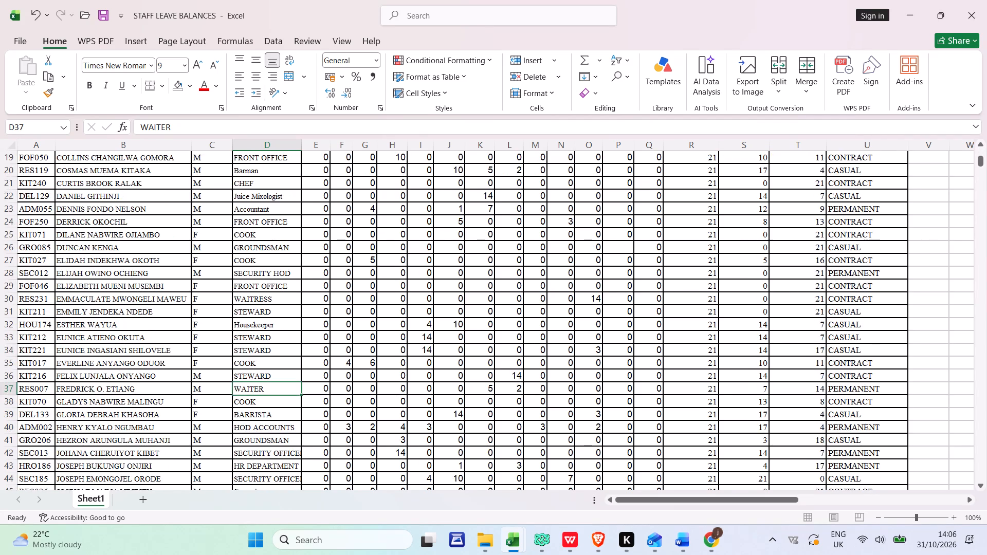
pyautogui.scroll(-18, 269, 330)
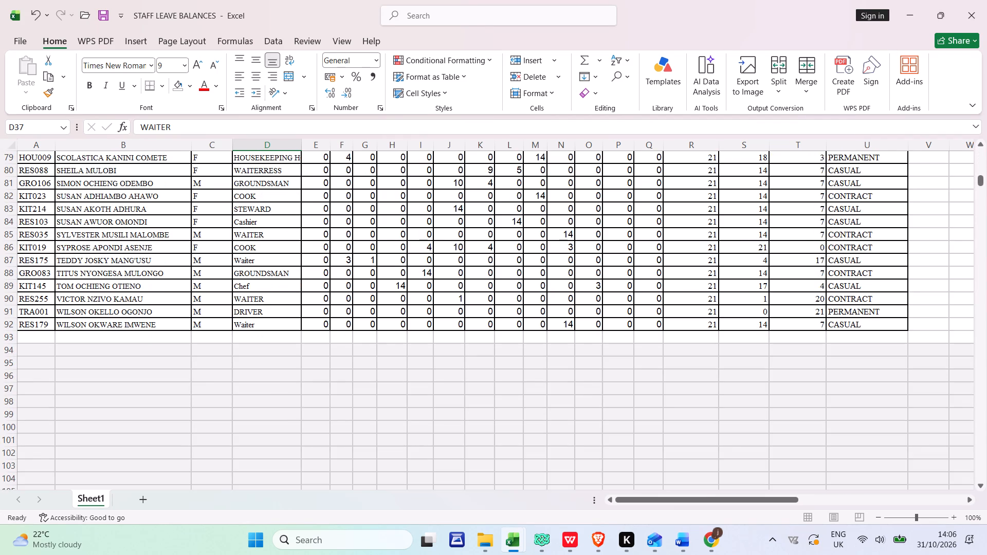
pyautogui.scroll(6, 270, 336)
pyautogui.scroll(-4, 270, 336)
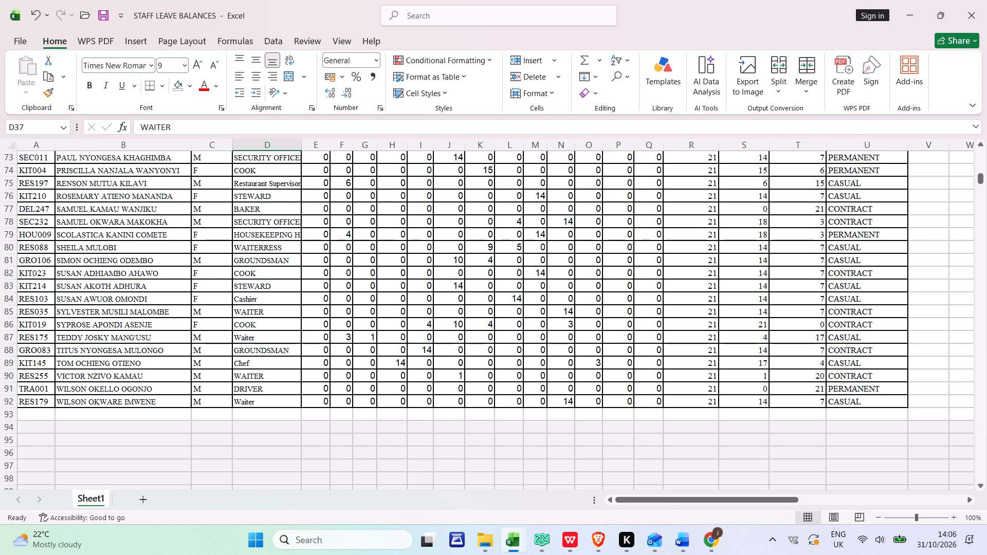
pyautogui.scroll(7, 170, 361)
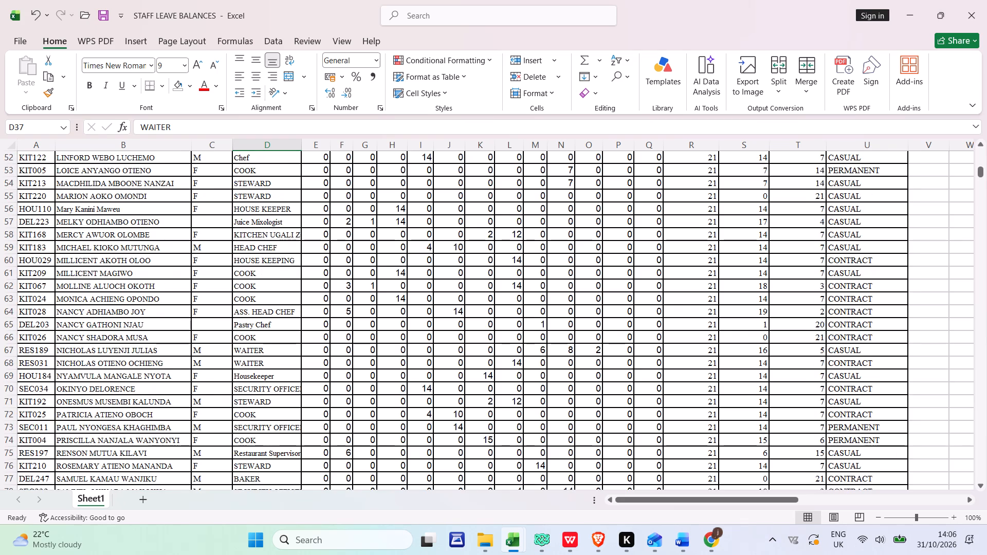
pyautogui.scroll(10, 170, 361)
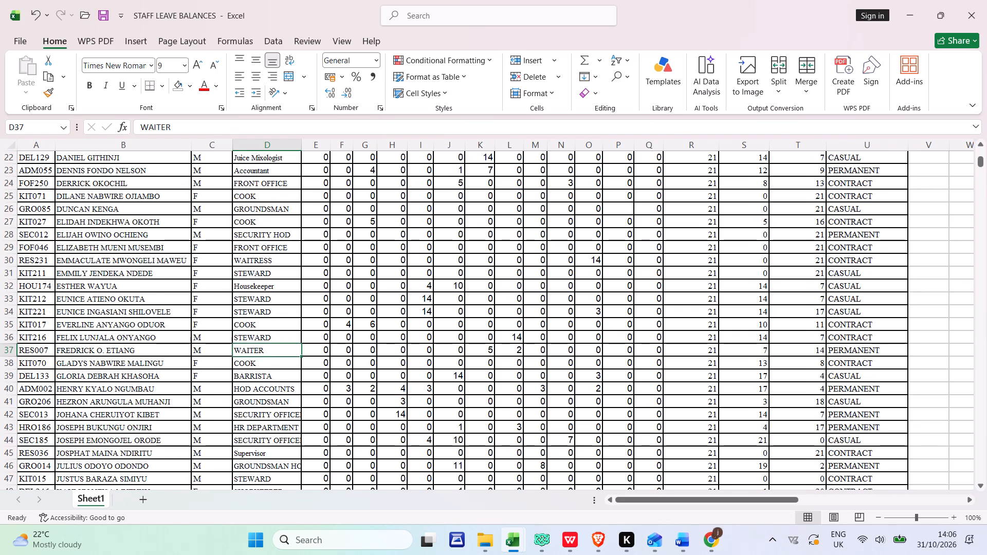
pyautogui.scroll(9, 170, 361)
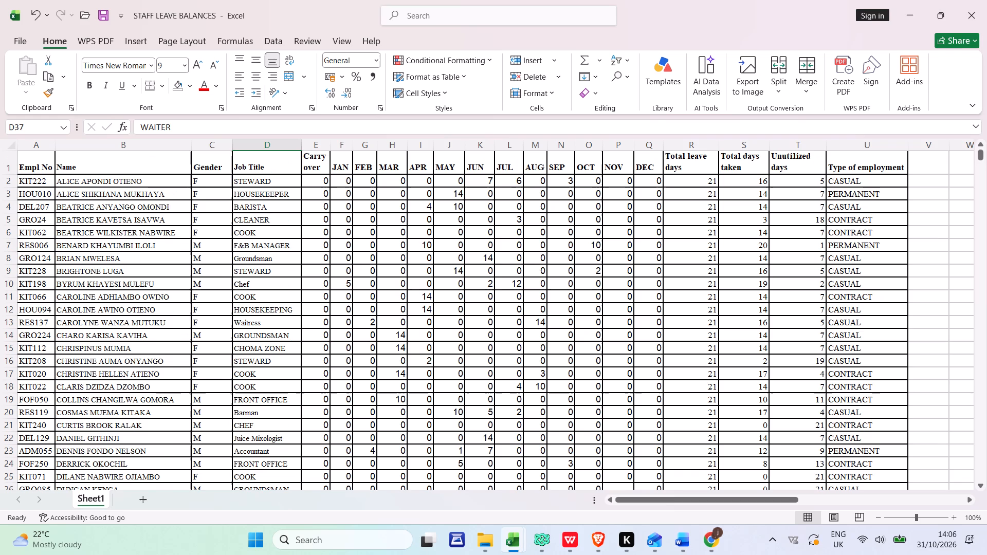